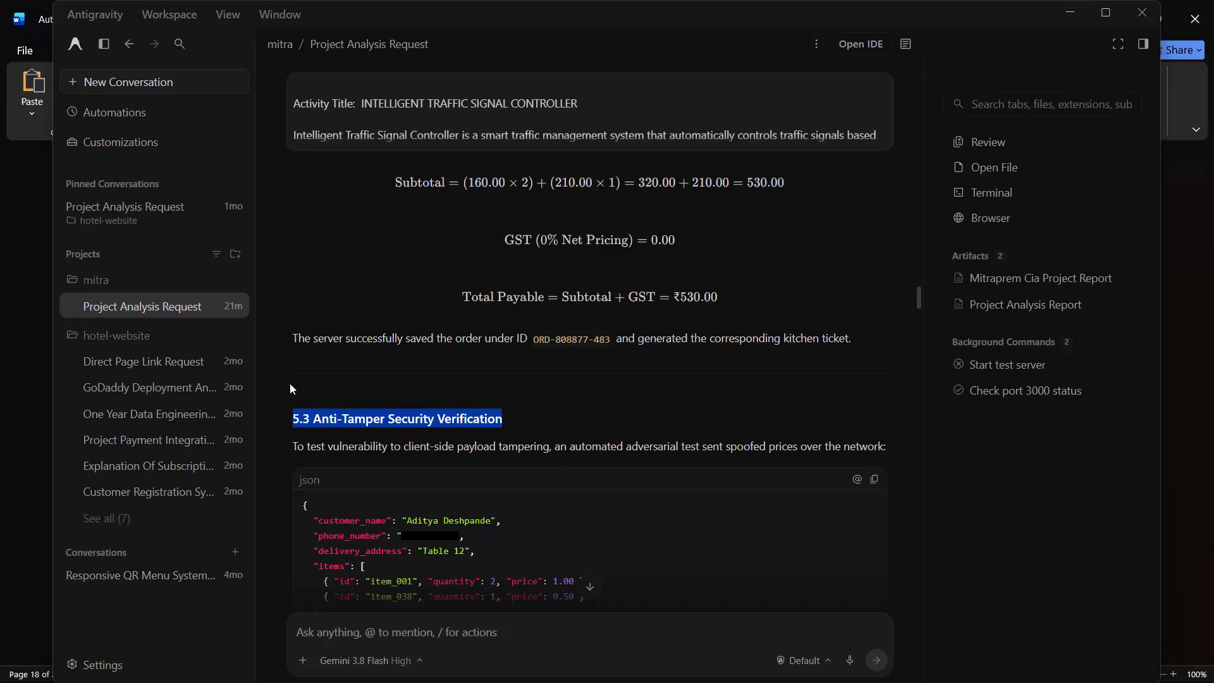
Copy the heading "5.3 Anti-Tamper Security Verification" from the Antigravity conversation and paste it into the Word report after section 5.2.
key(ctrl+c)
click(1059, 11)
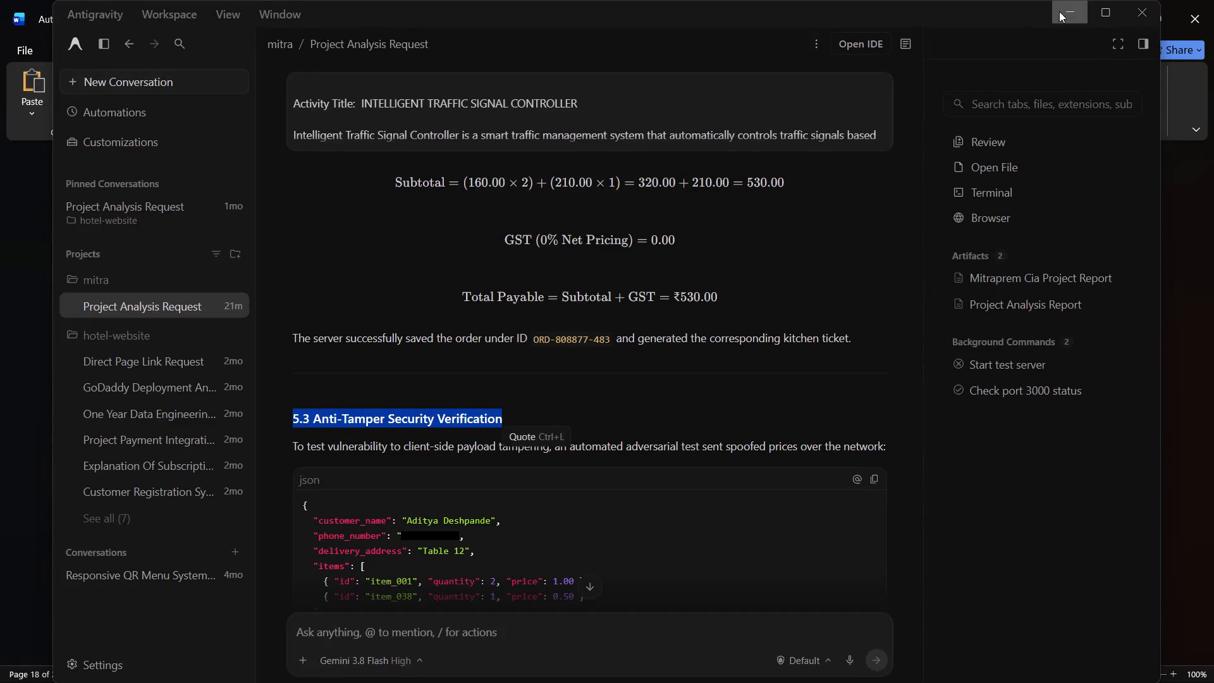
key(ctrl+v)
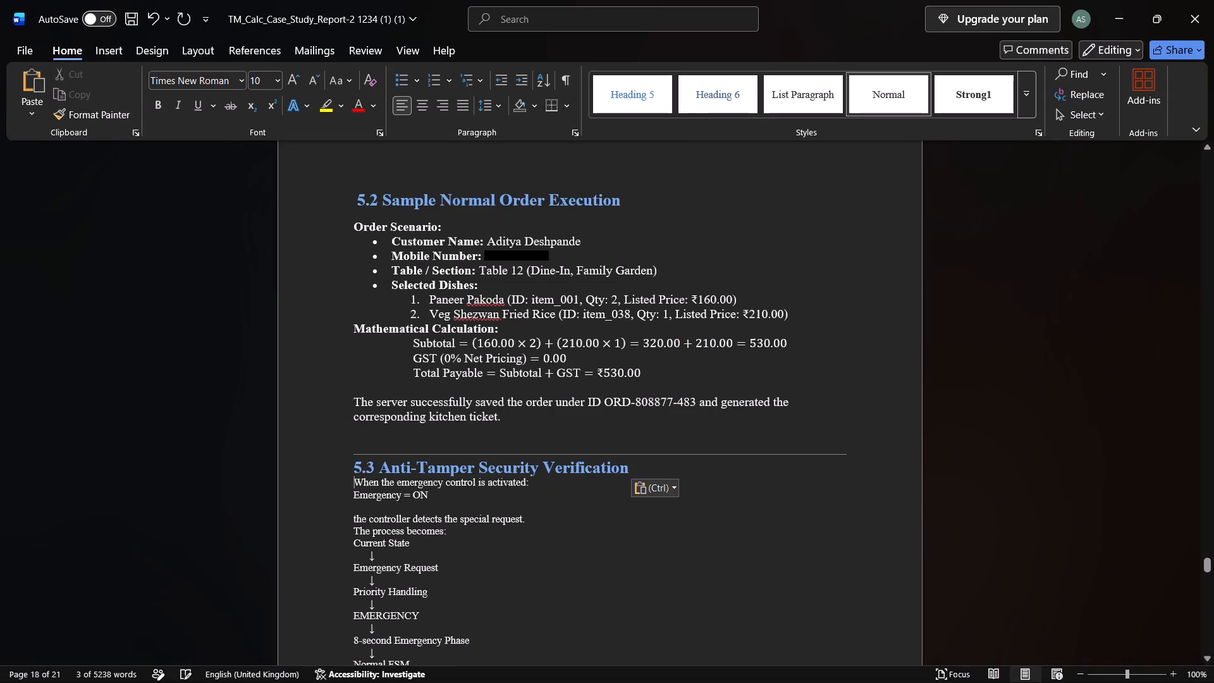
Remove the horizontal line and the extra blank line above the "5.3 Anti-Tamper Security Verification" heading.
click(756, 457)
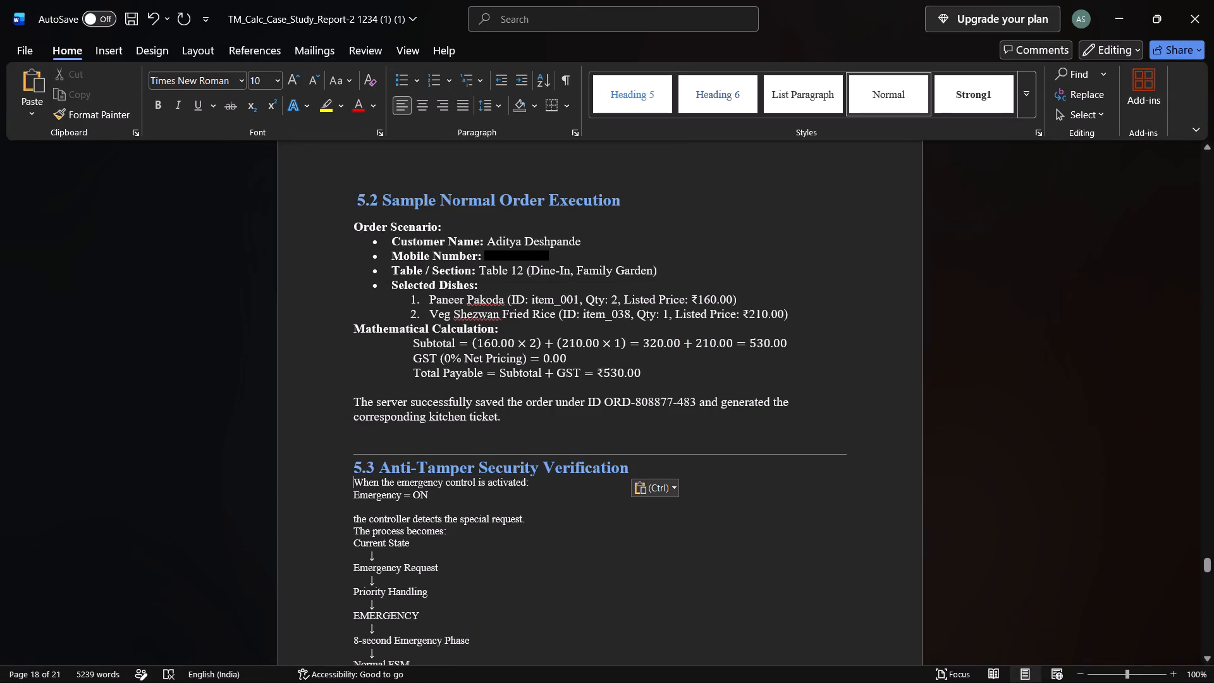
click(780, 453)
key(Delete)
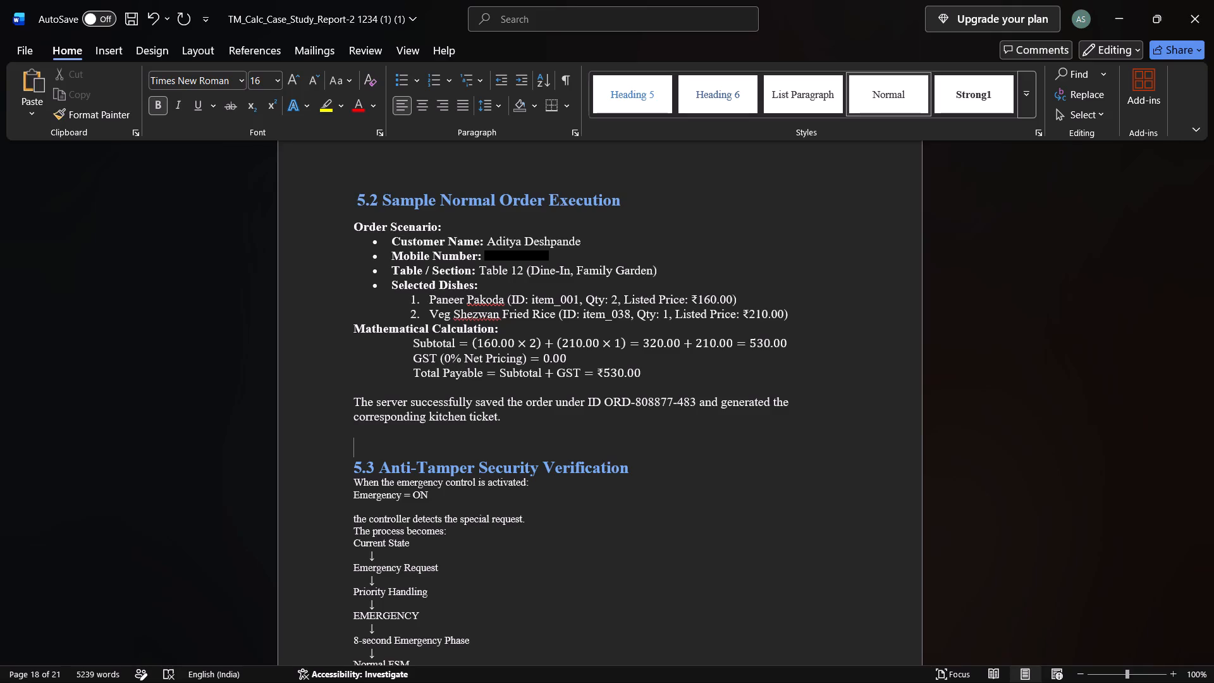
drag(641, 462, 636, 462)
drag(636, 462, 319, 473)
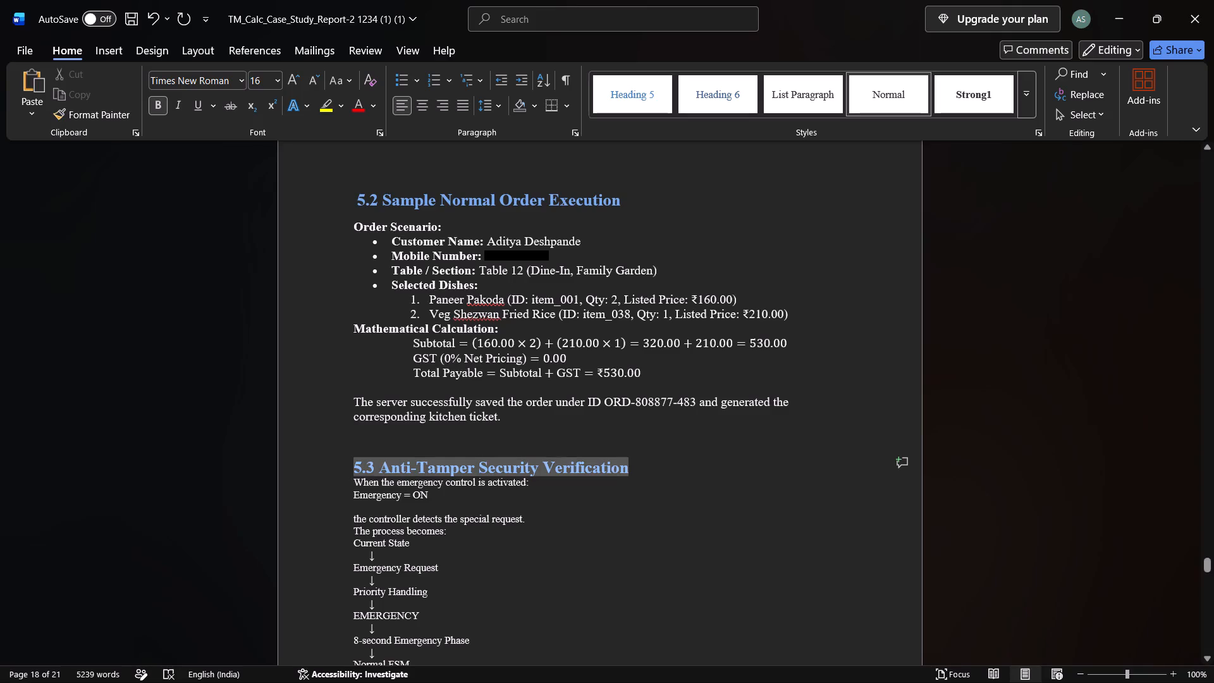
drag(319, 473, 327, 469)
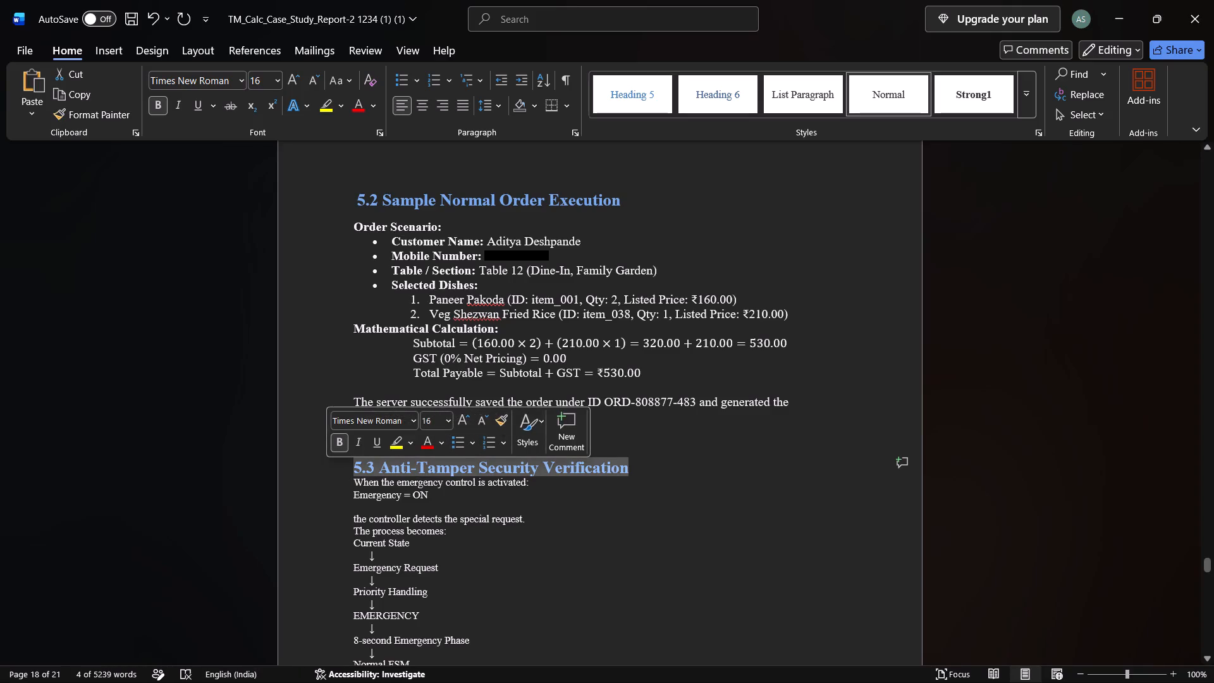
click(637, 438)
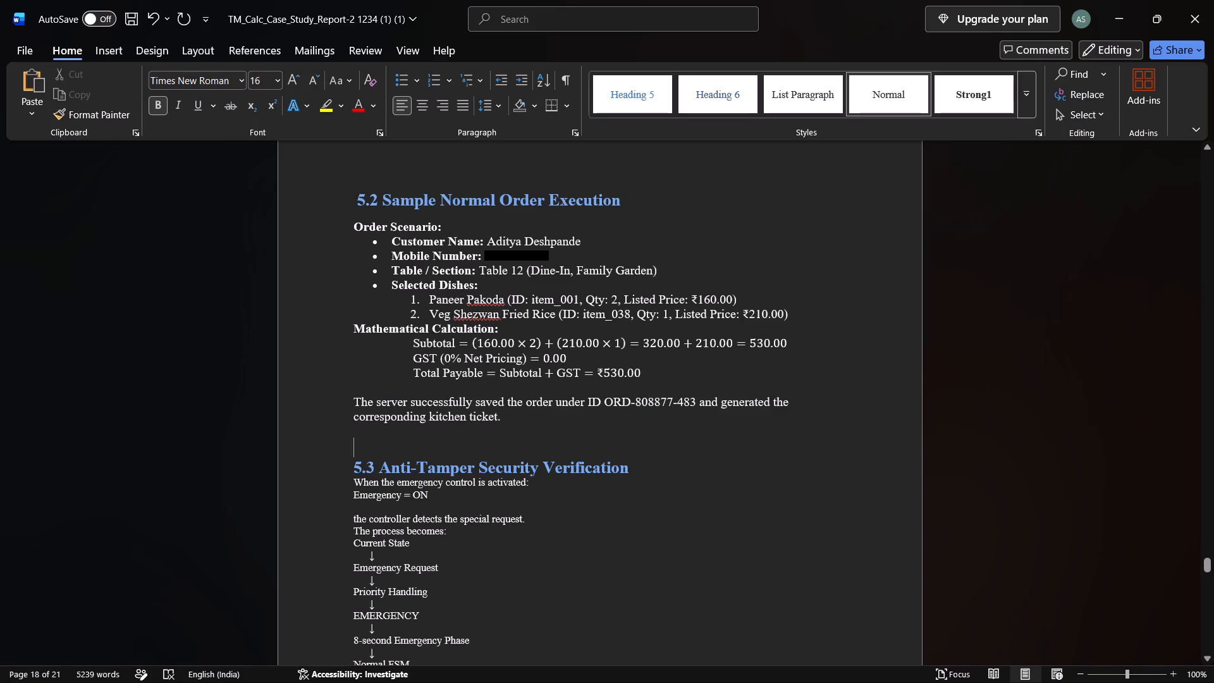
key(BackSpace)
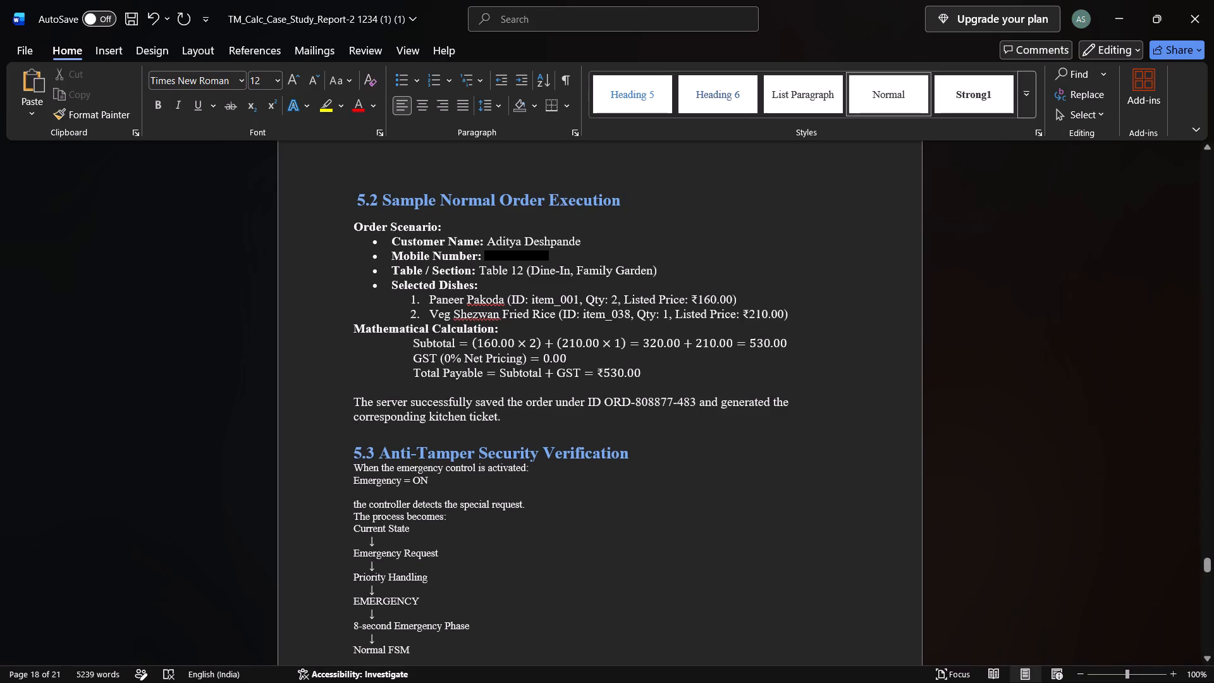
scroll(566, 504, down, 4)
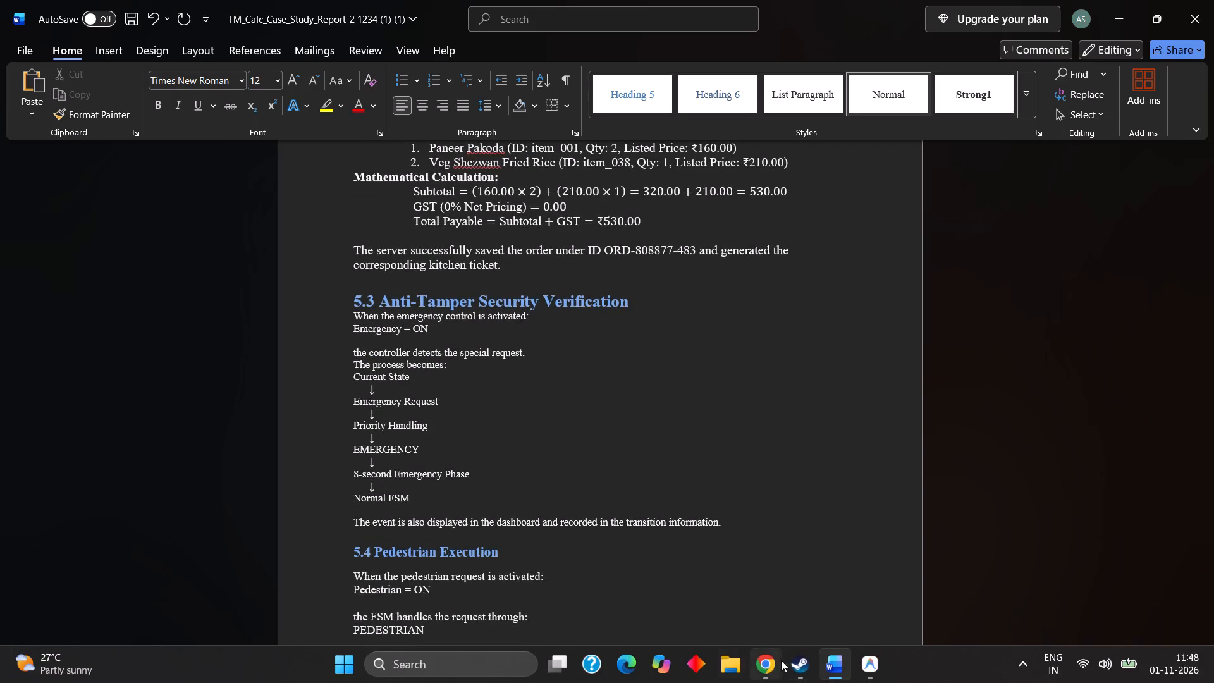
click(878, 665)
scroll(543, 497, down, 3)
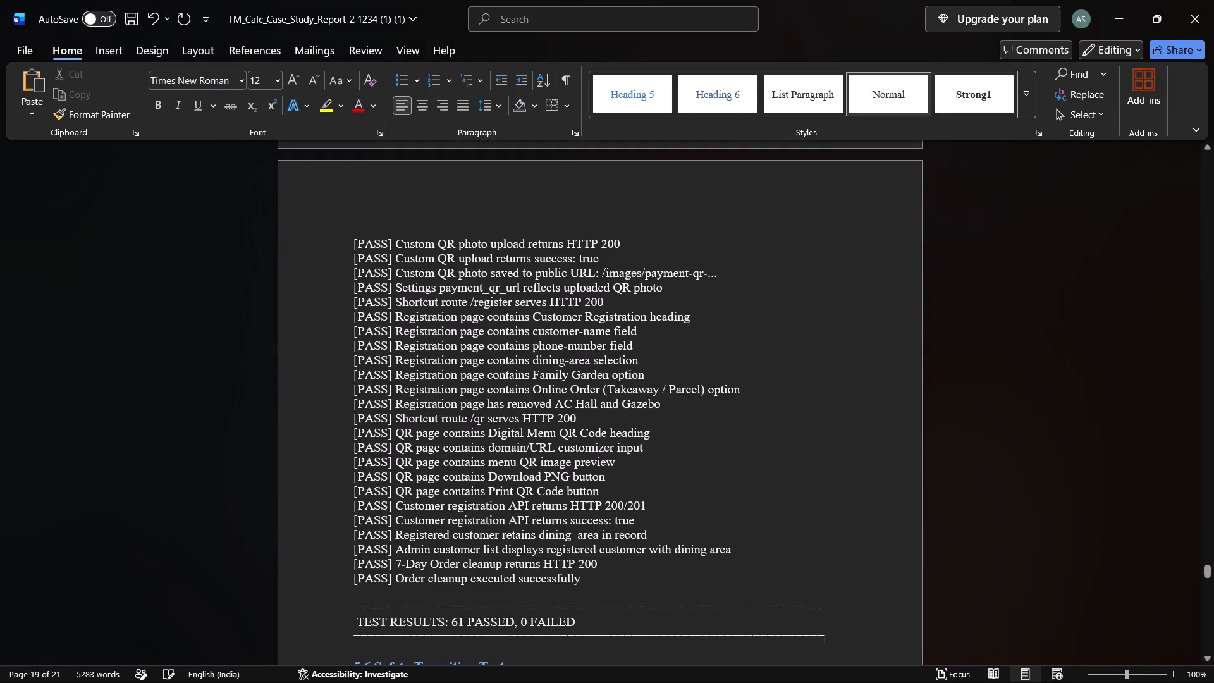
Delete the whole old section "5.6 Safety Transition Test", from its heading through the all-red clearance sentence.
scroll(453, 395, down, 14)
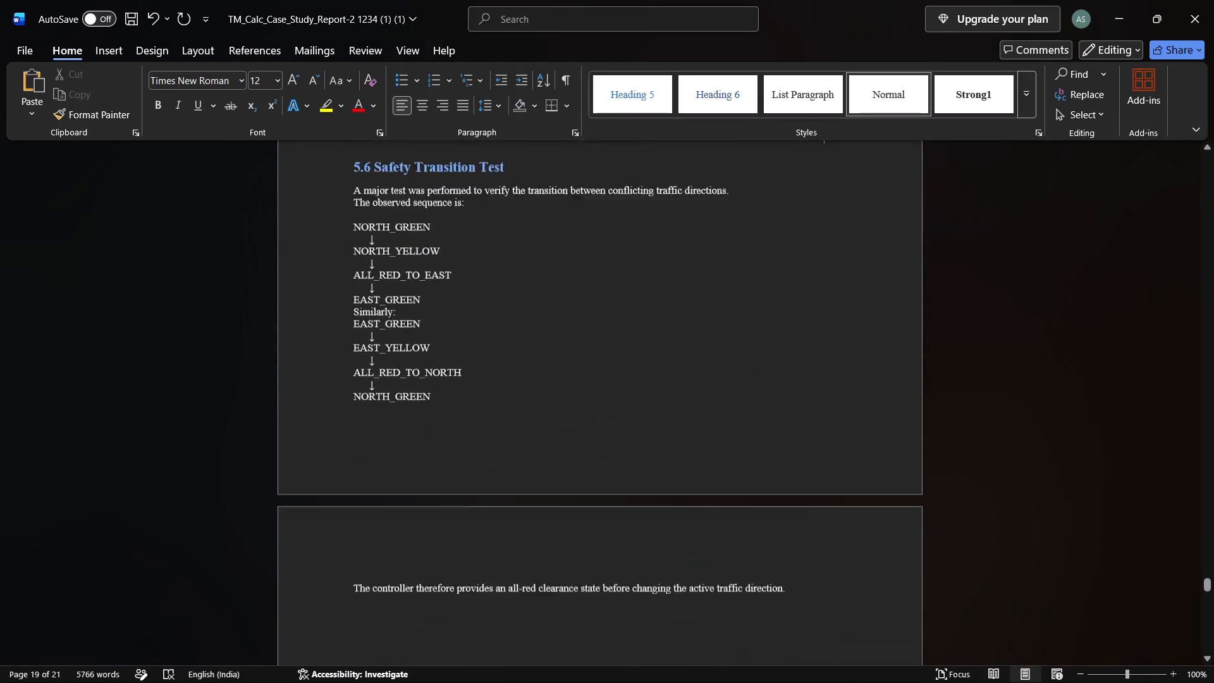
scroll(453, 395, down, 4)
drag(676, 481, 461, 192)
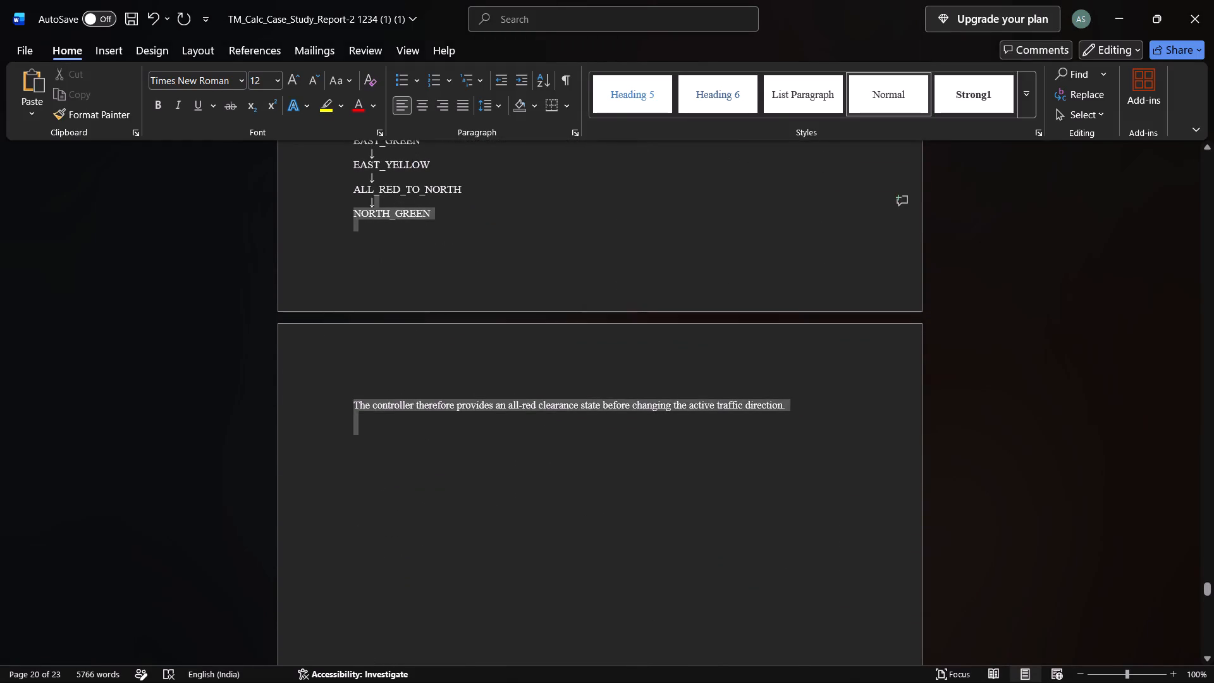
drag(461, 192, 346, 223)
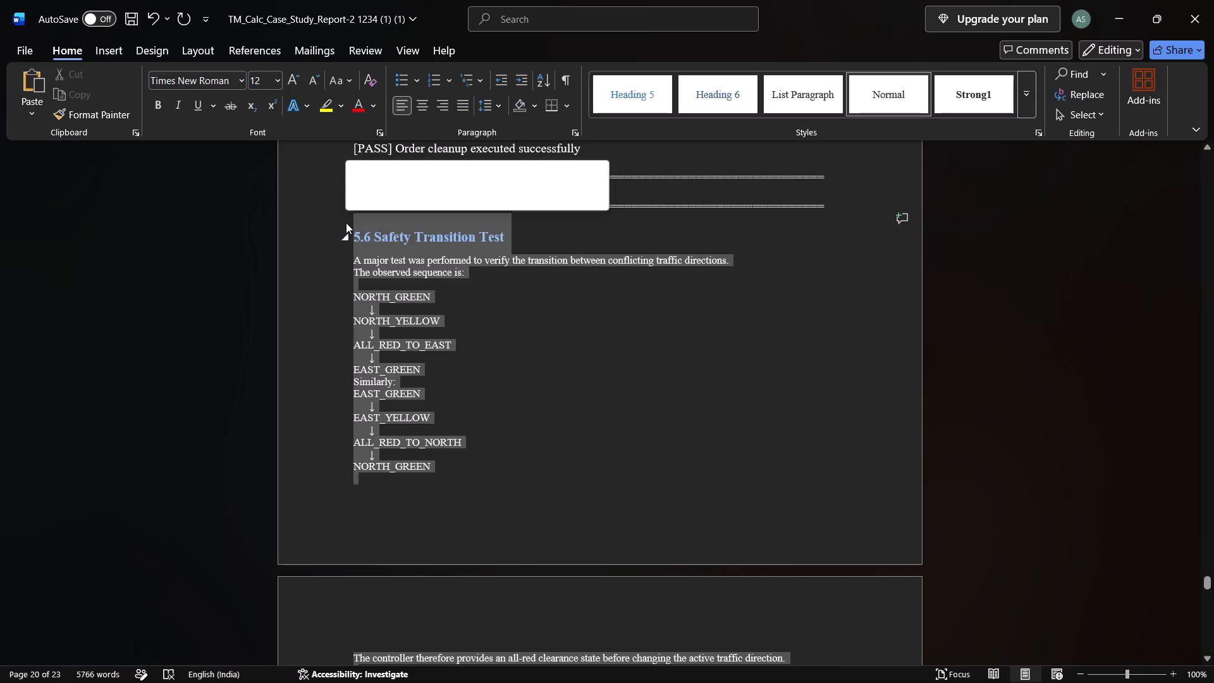
key(BackSpace)
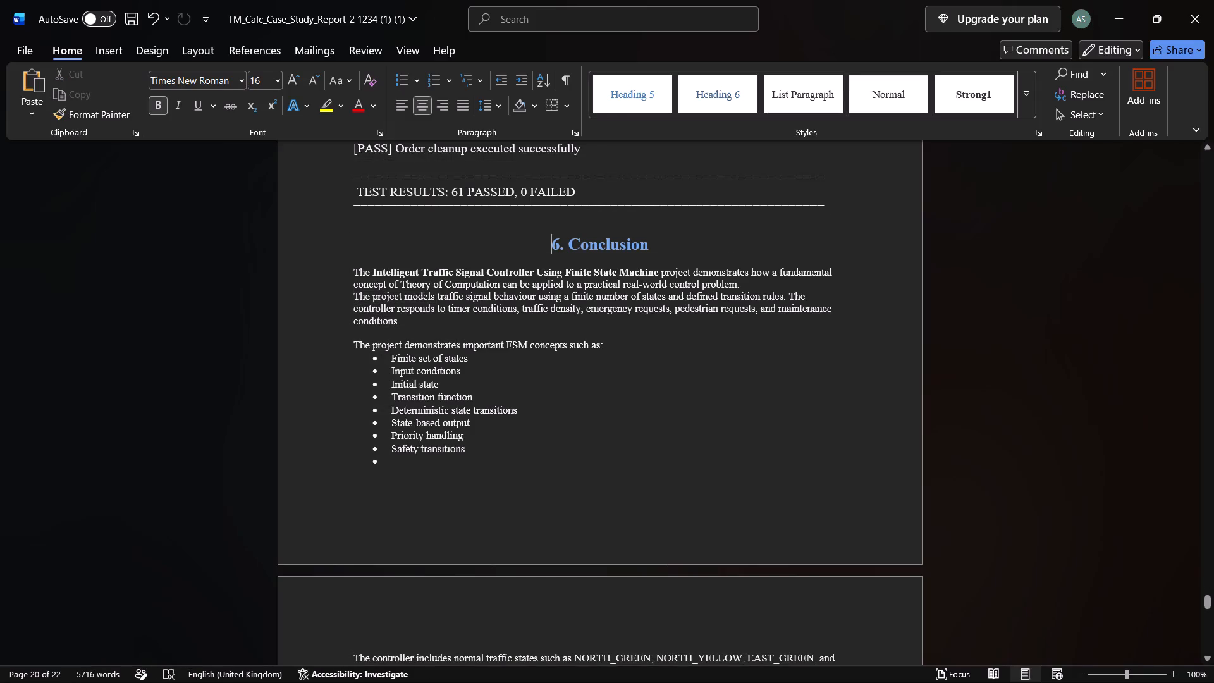
Set the font size of heading "5.5 Automated Test Suite Execution Output" to 16 pt.
scroll(482, 255, up, 16)
scroll(482, 255, up, 6)
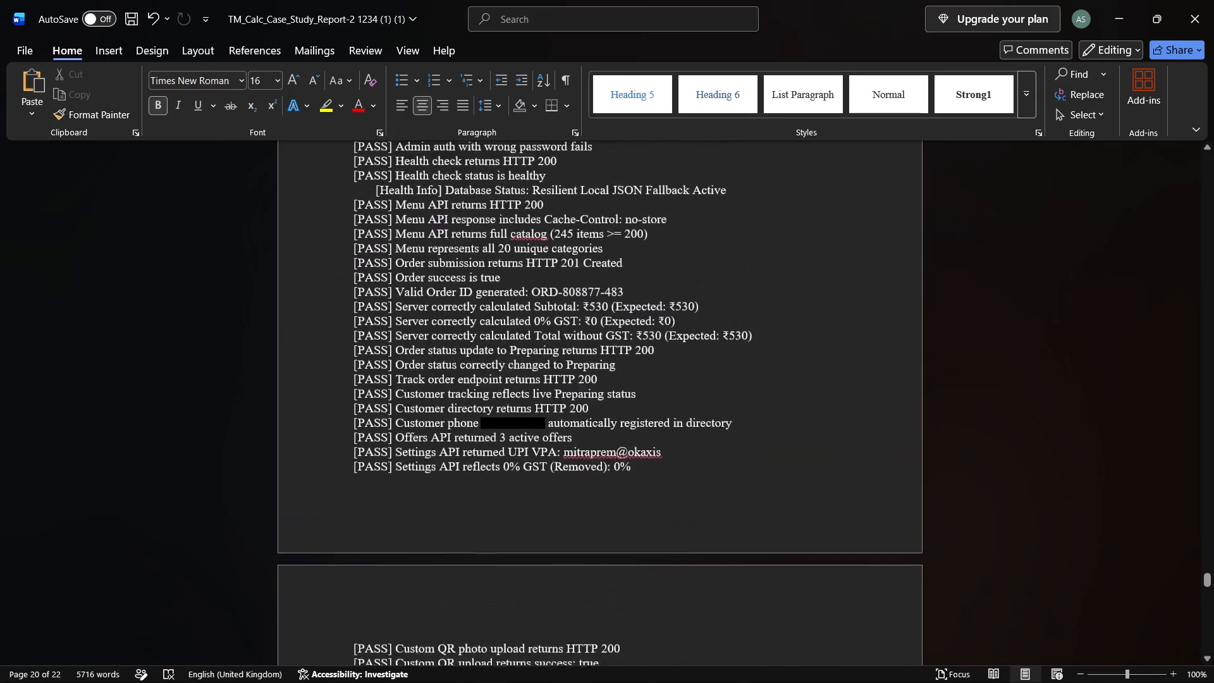
scroll(482, 255, up, 10)
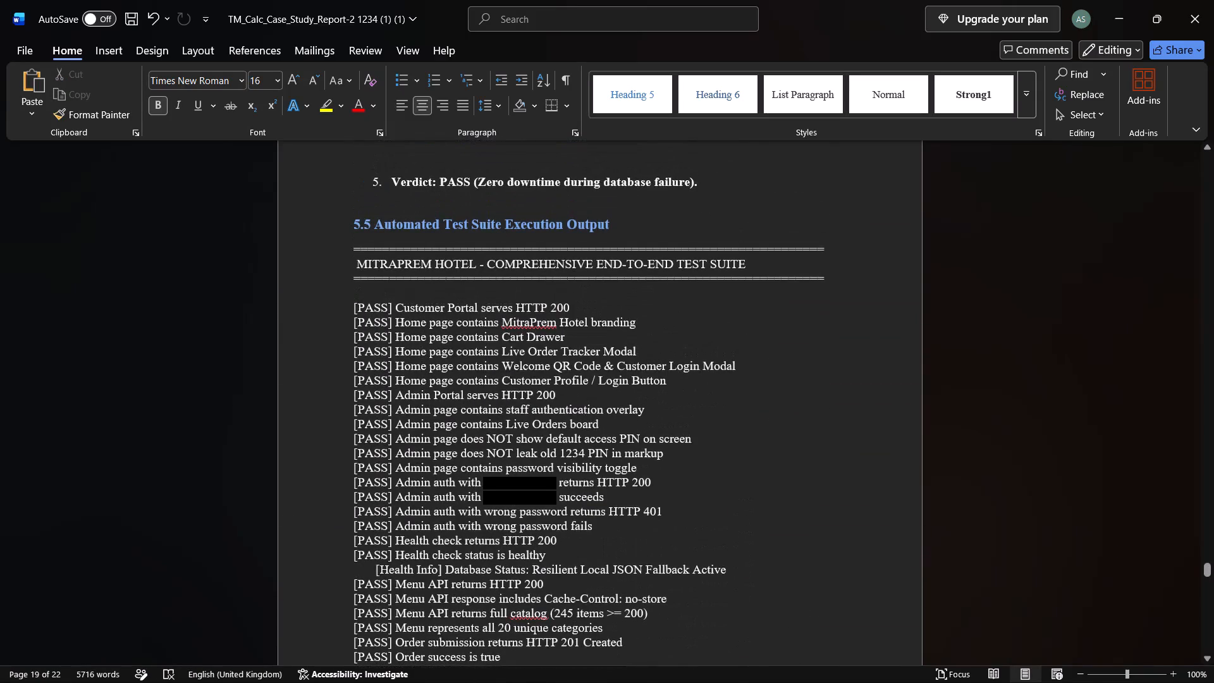
scroll(634, 302, down, 1)
scroll(634, 302, up, 3)
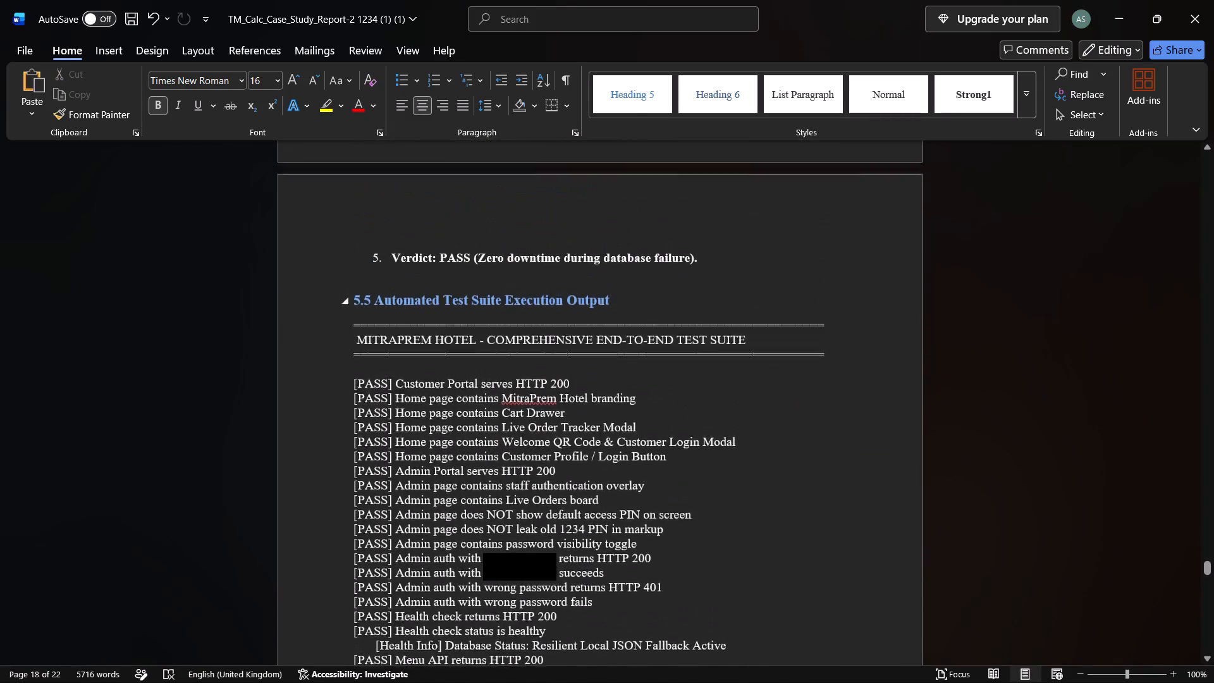
scroll(638, 304, down, 3)
scroll(613, 203, up, 2)
drag(627, 270, 597, 273)
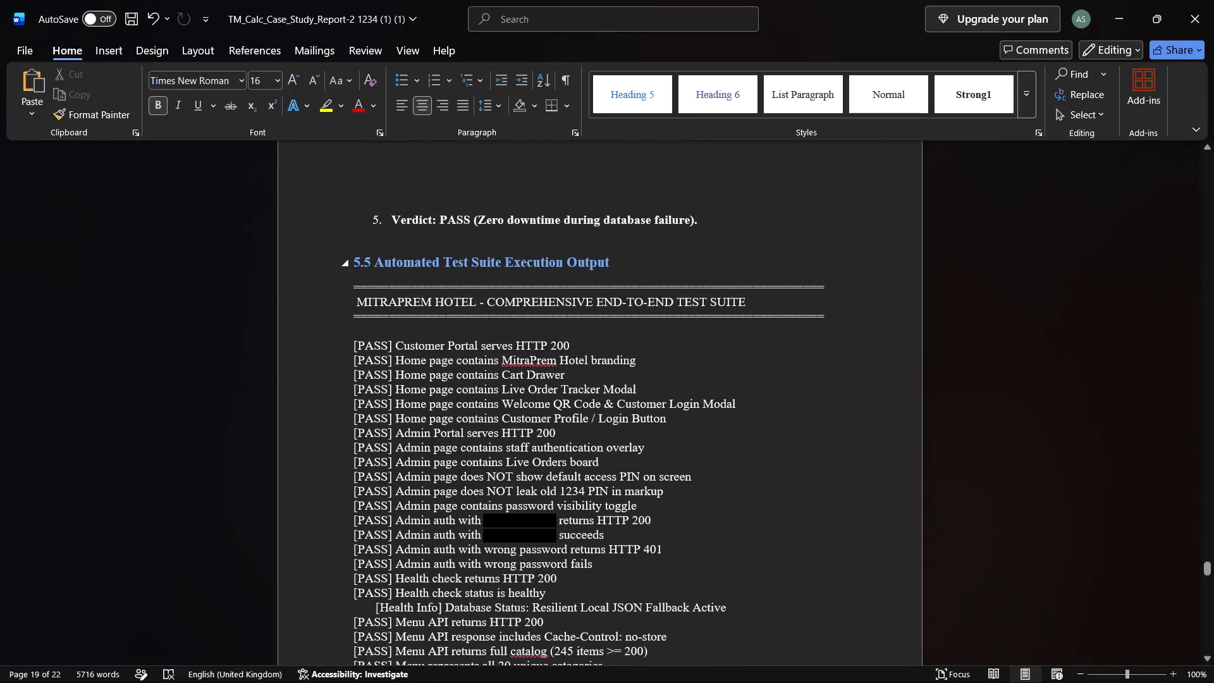
drag(597, 273, 336, 269)
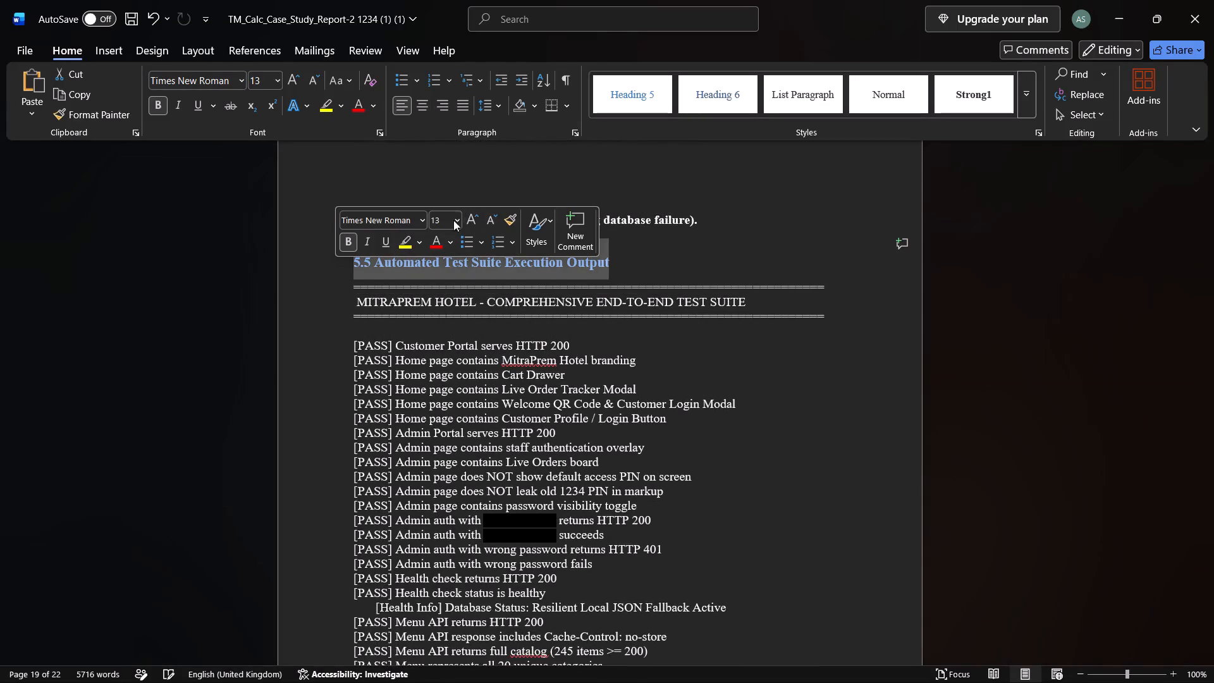
click(456, 219)
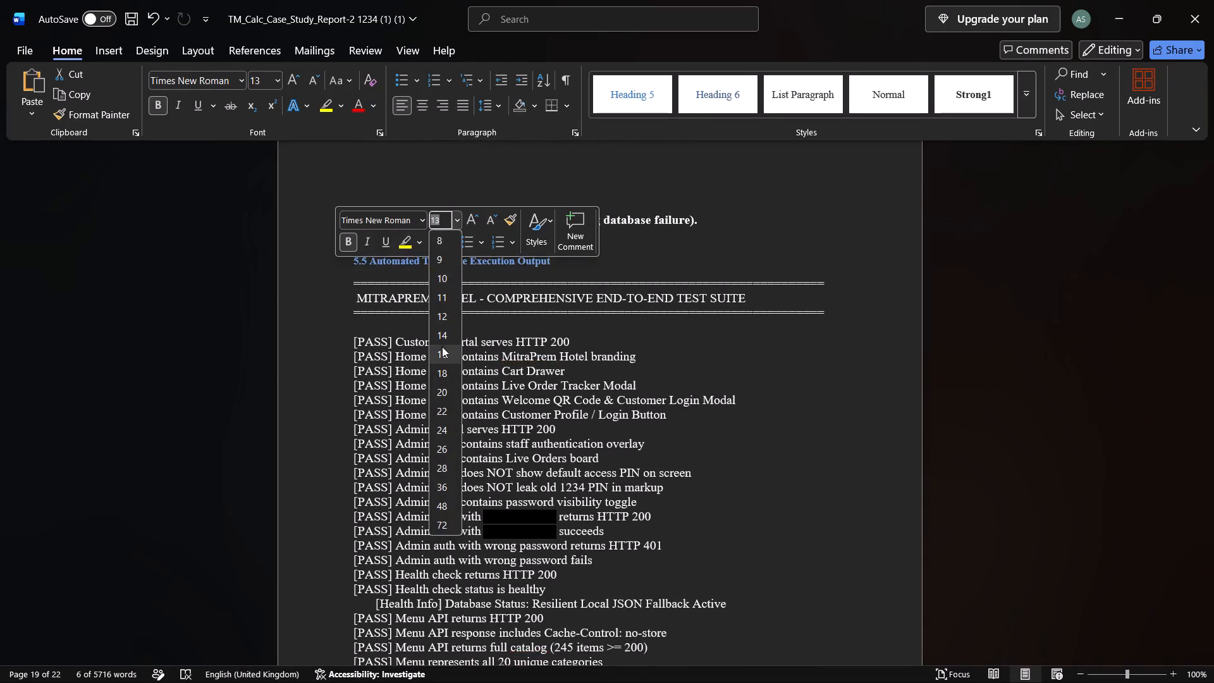
click(443, 353)
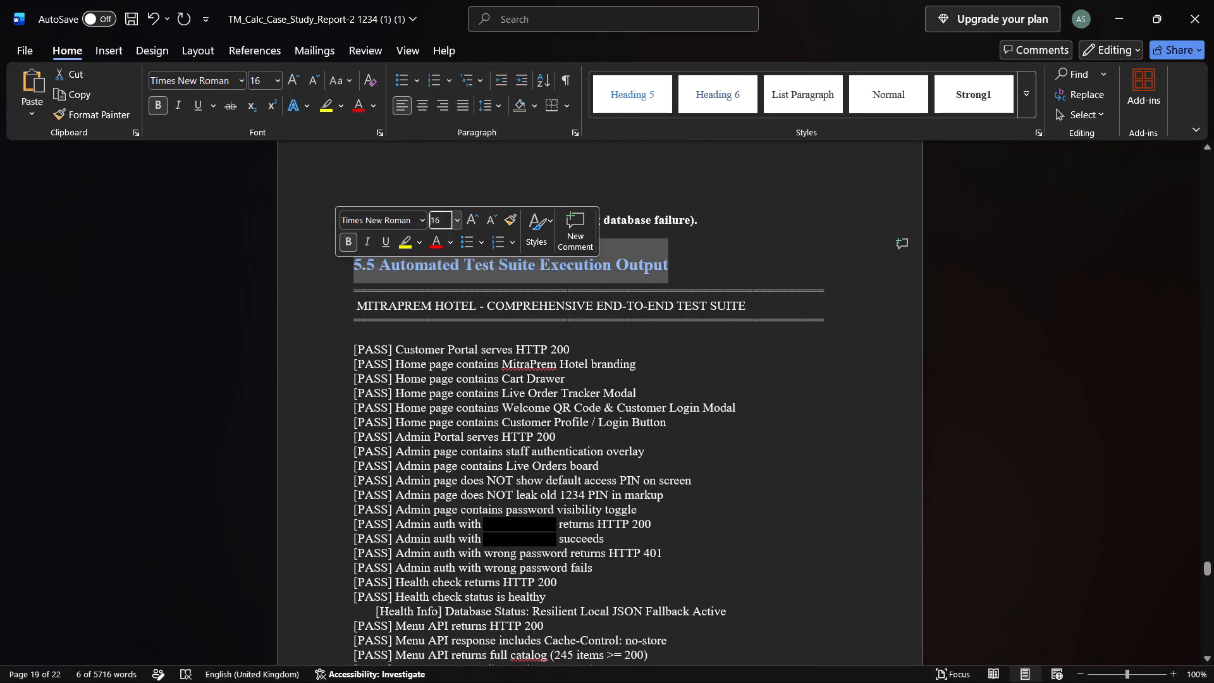
click(342, 279)
click(333, 306)
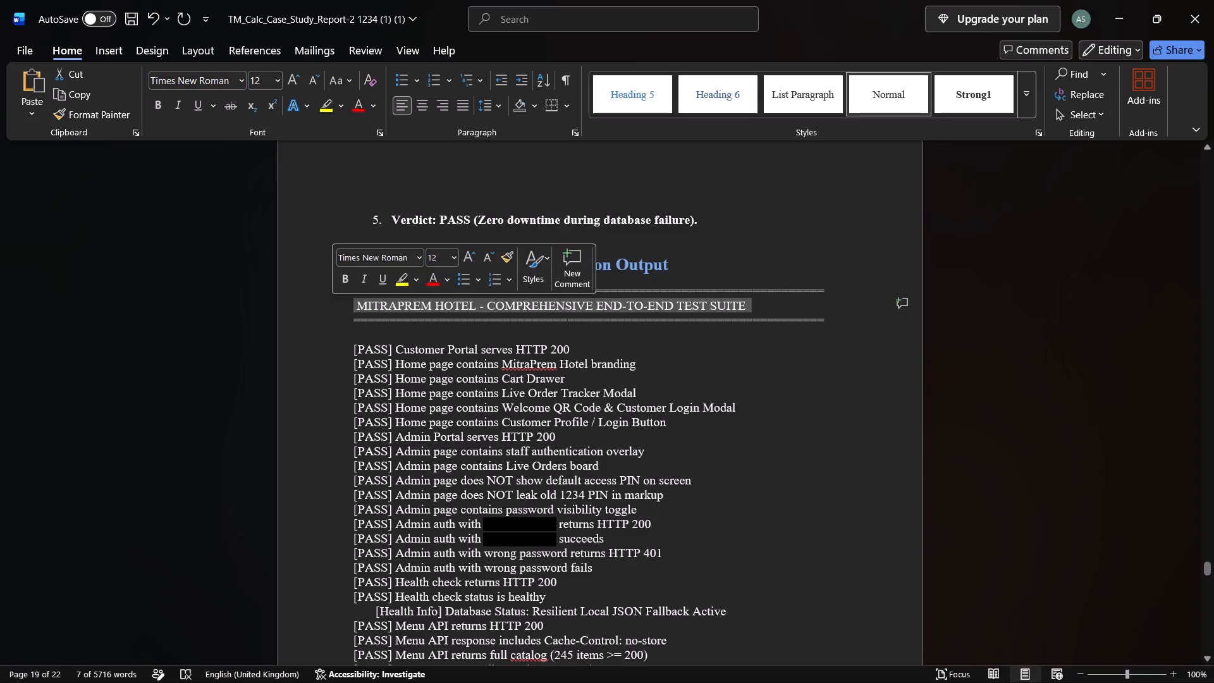
Insert seven blank lines before heading "6. Conclusion" to push it onto a new page.
scroll(766, 407, down, 10)
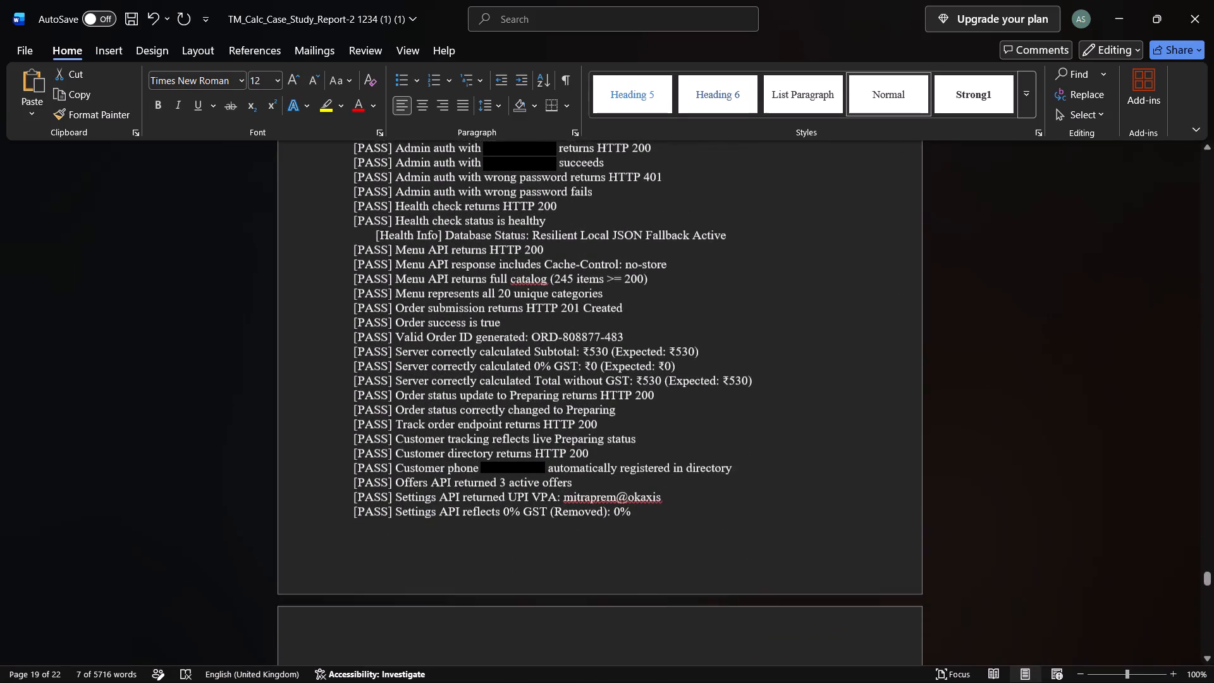
scroll(760, 395, down, 11)
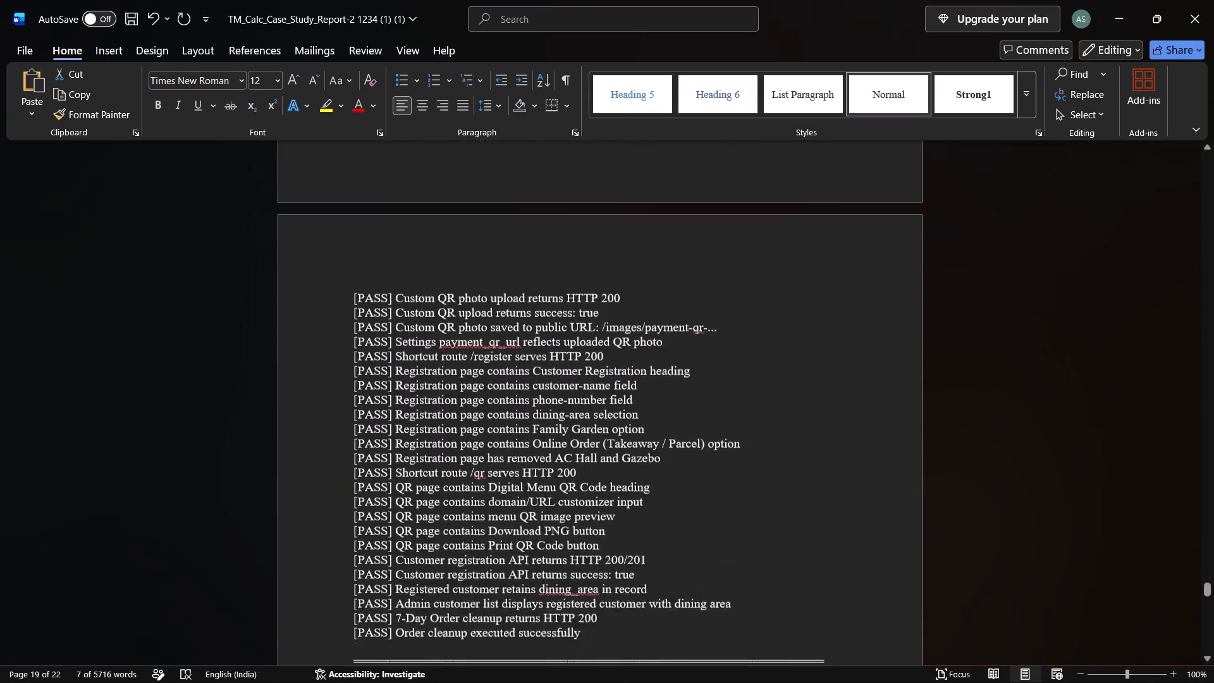
scroll(760, 395, down, 5)
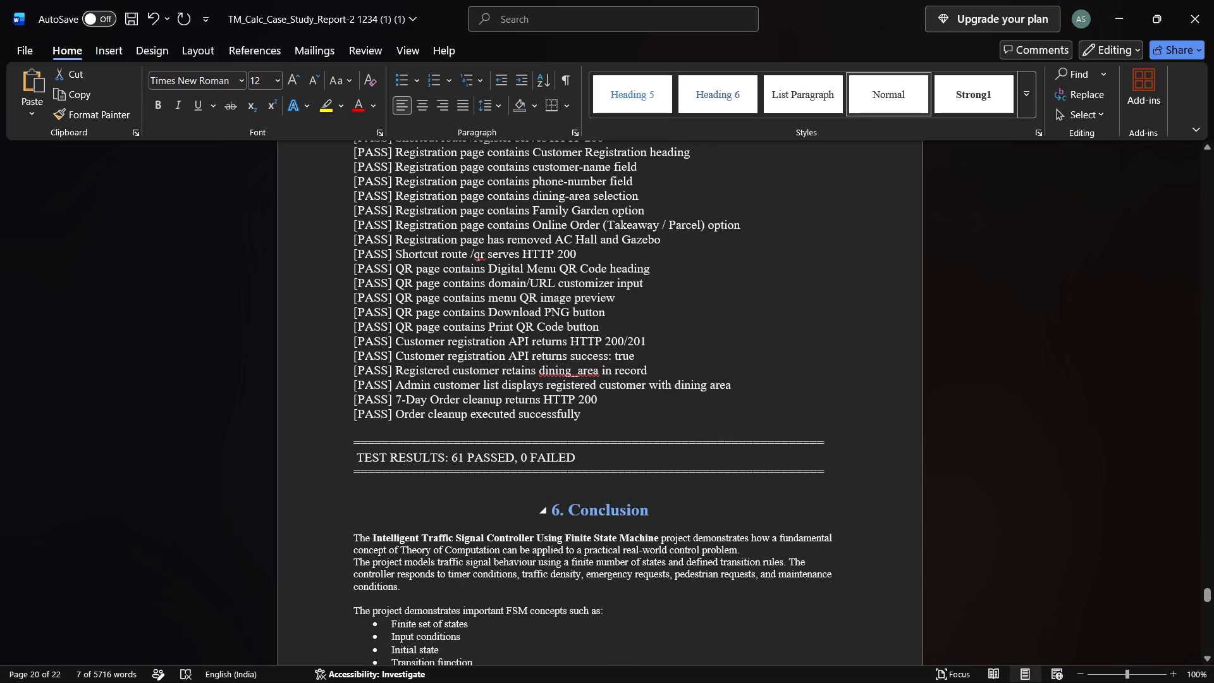
click(519, 503)
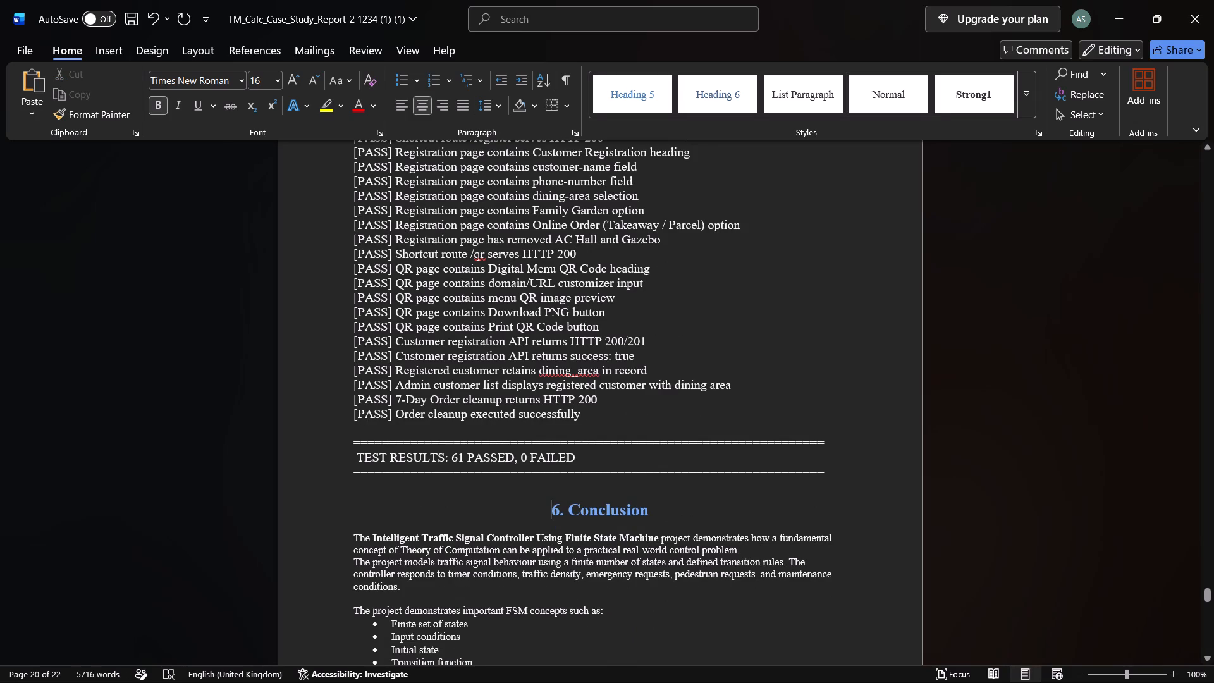
key(Return)
key(Return)
key(Return)
key(Return)
key(Return)
key(Return)
key(Return)
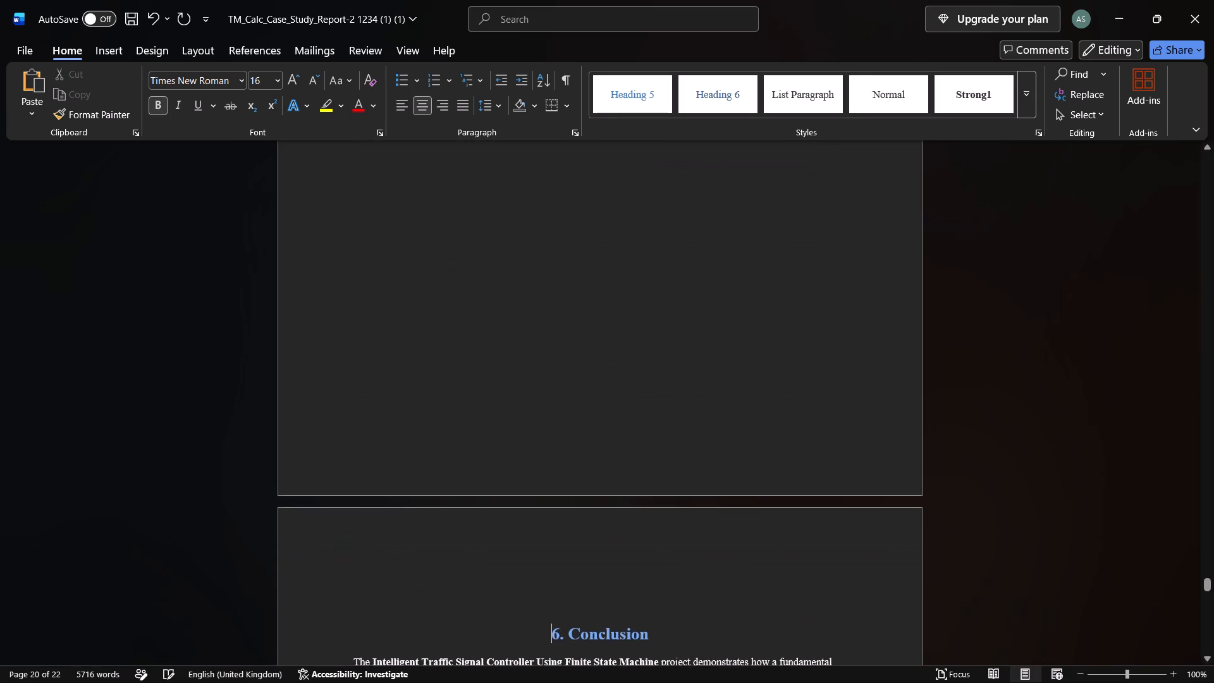
Set the font size of heading "6. Conclusion" to 22 pt.
scroll(728, 588, down, 2)
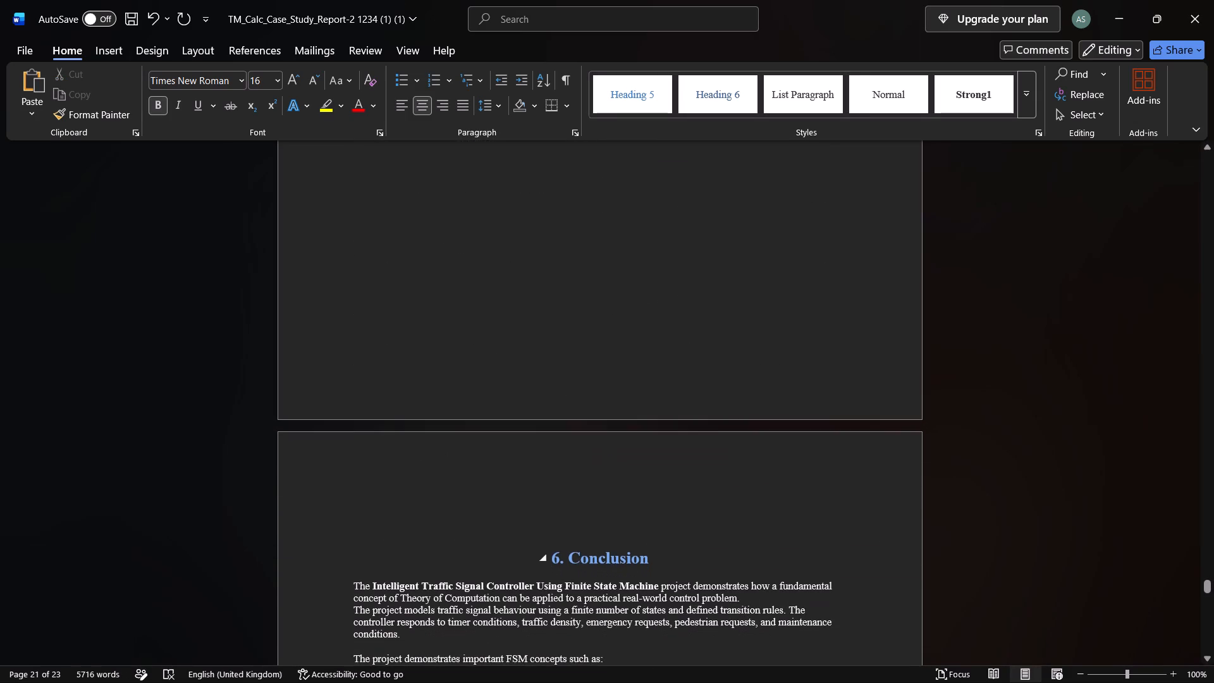
drag(658, 569, 531, 553)
click(652, 503)
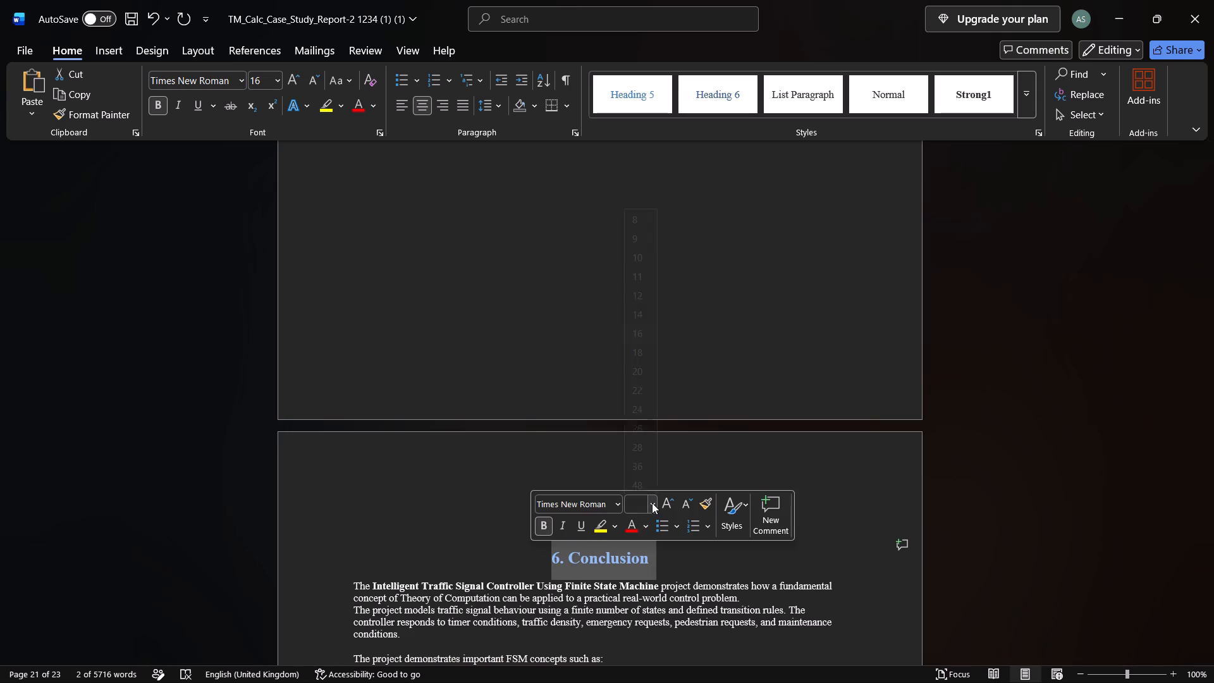
click(646, 378)
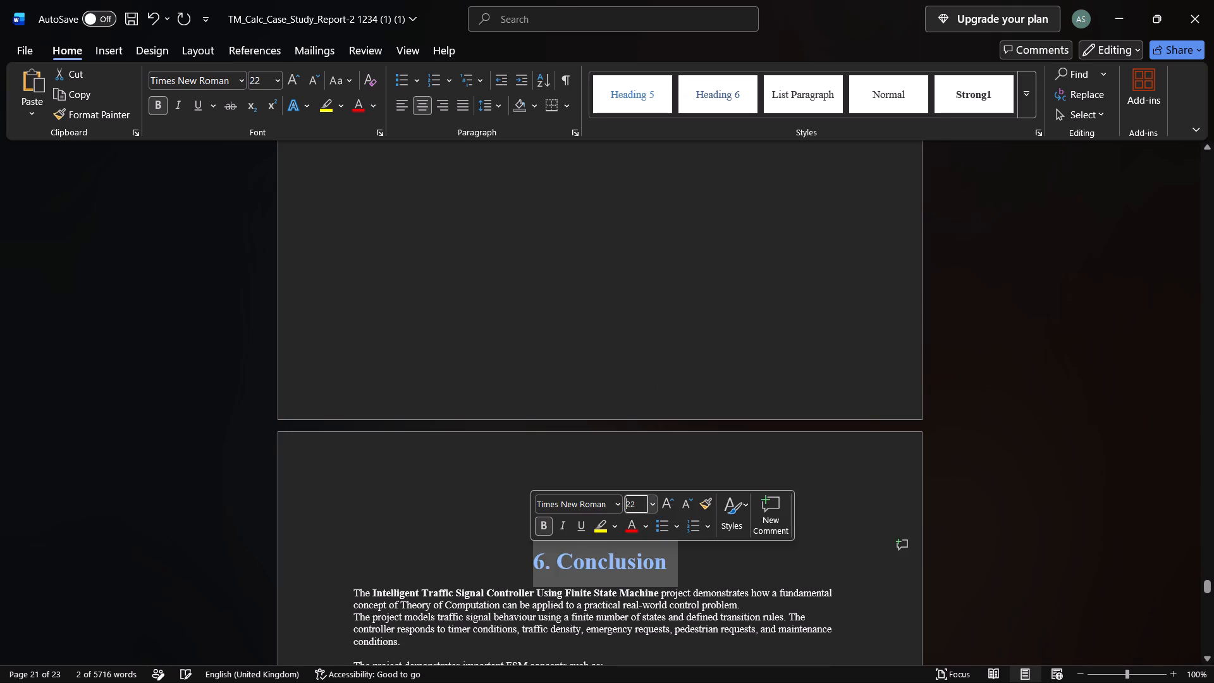
Delete the group photo on the page between the conclusion text and the references.
scroll(646, 378, down, 19)
scroll(622, 393, down, 8)
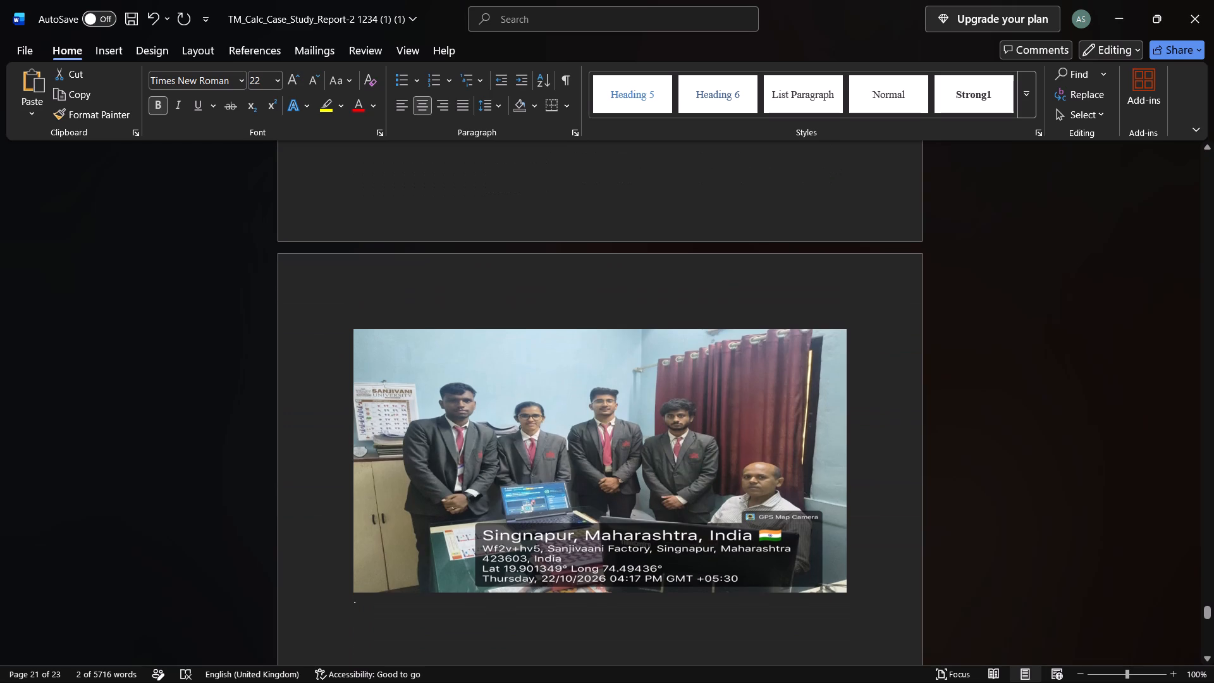
click(620, 403)
key(Delete)
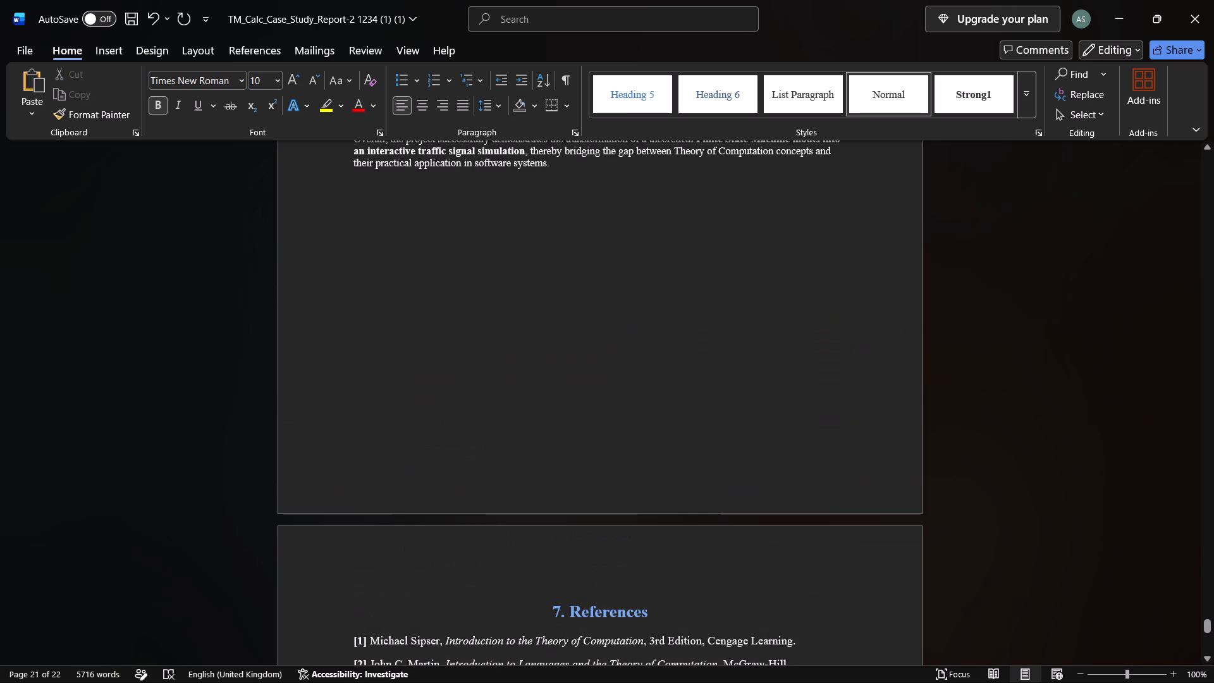
Delete the old traffic-signal conclusion text, including its bullet list, beneath heading "6. Conclusion".
scroll(537, 419, up, 8)
drag(527, 514, 399, 156)
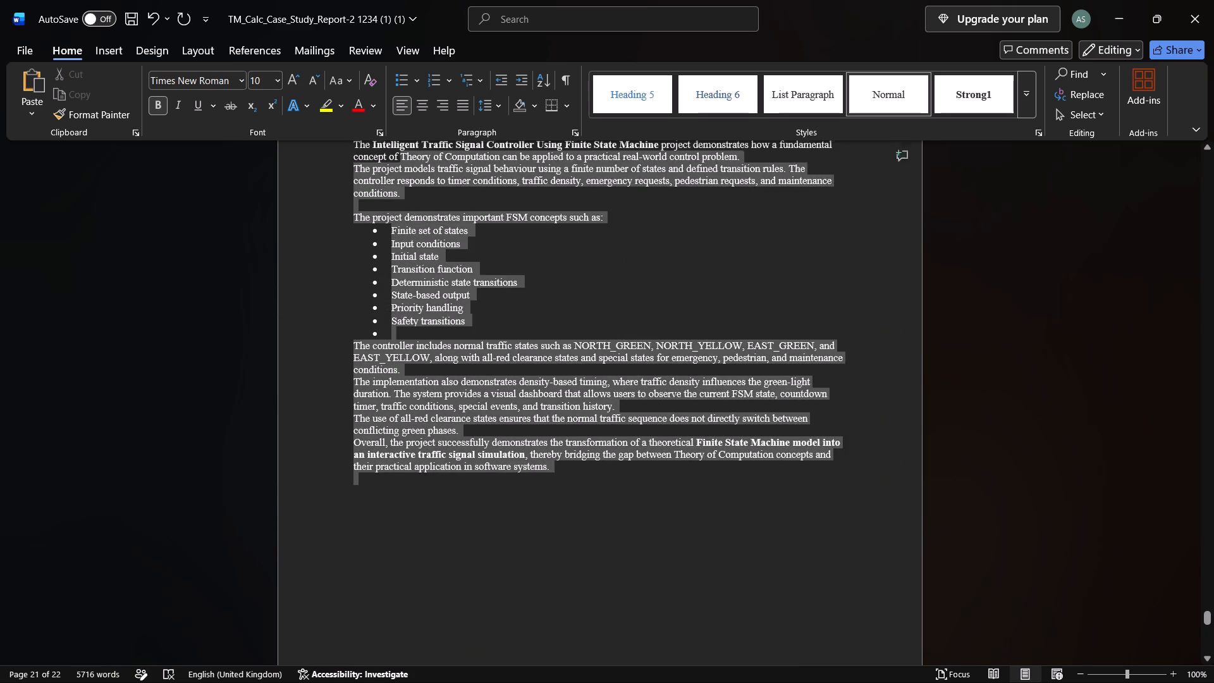
drag(399, 156, 350, 306)
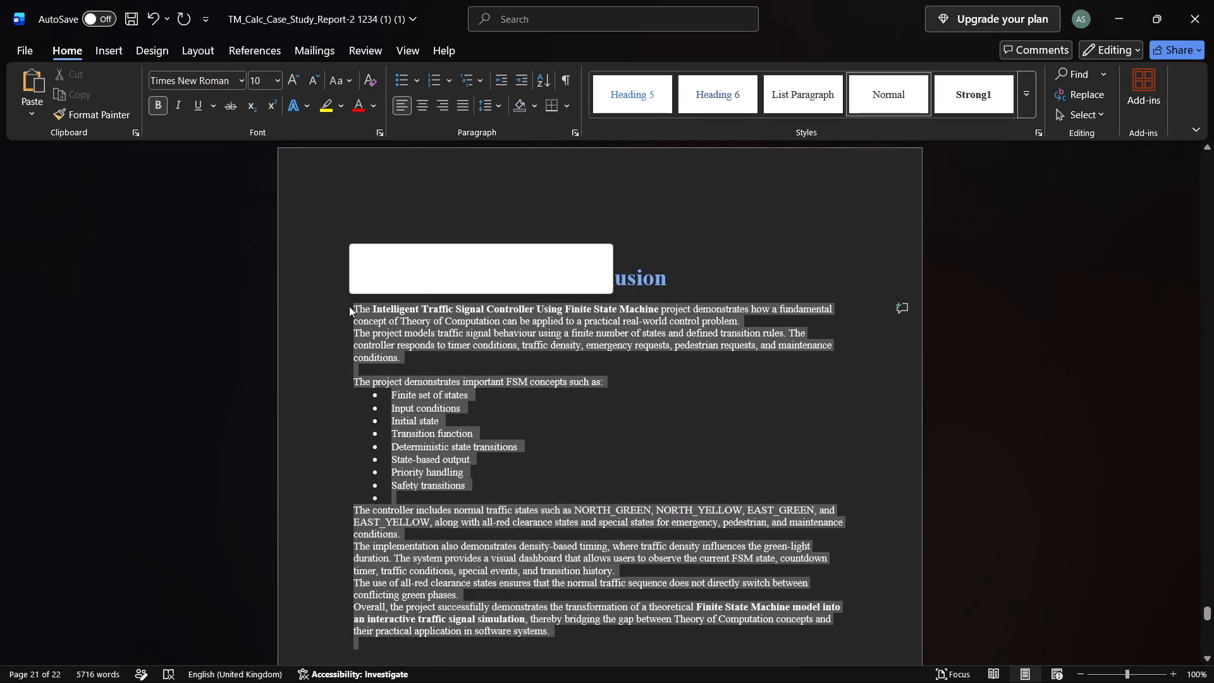
key(Delete)
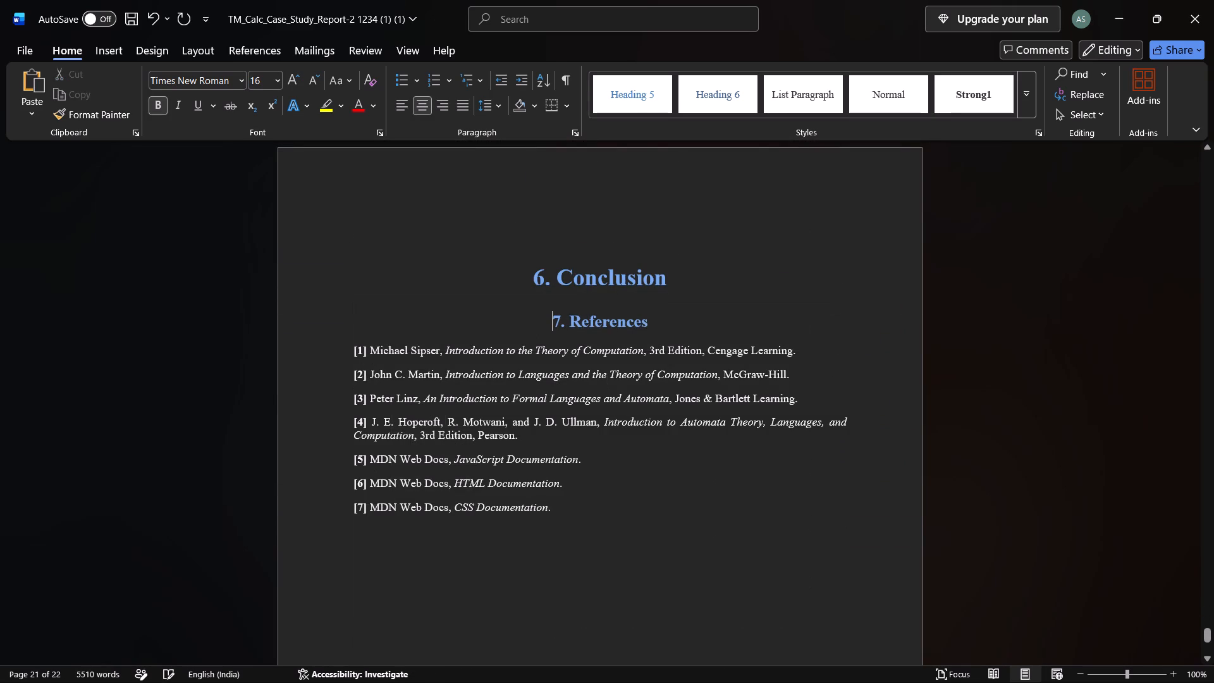
Add an unnumbered blank line below heading "6. Conclusion" in Normal style at 12 pt.
click(685, 276)
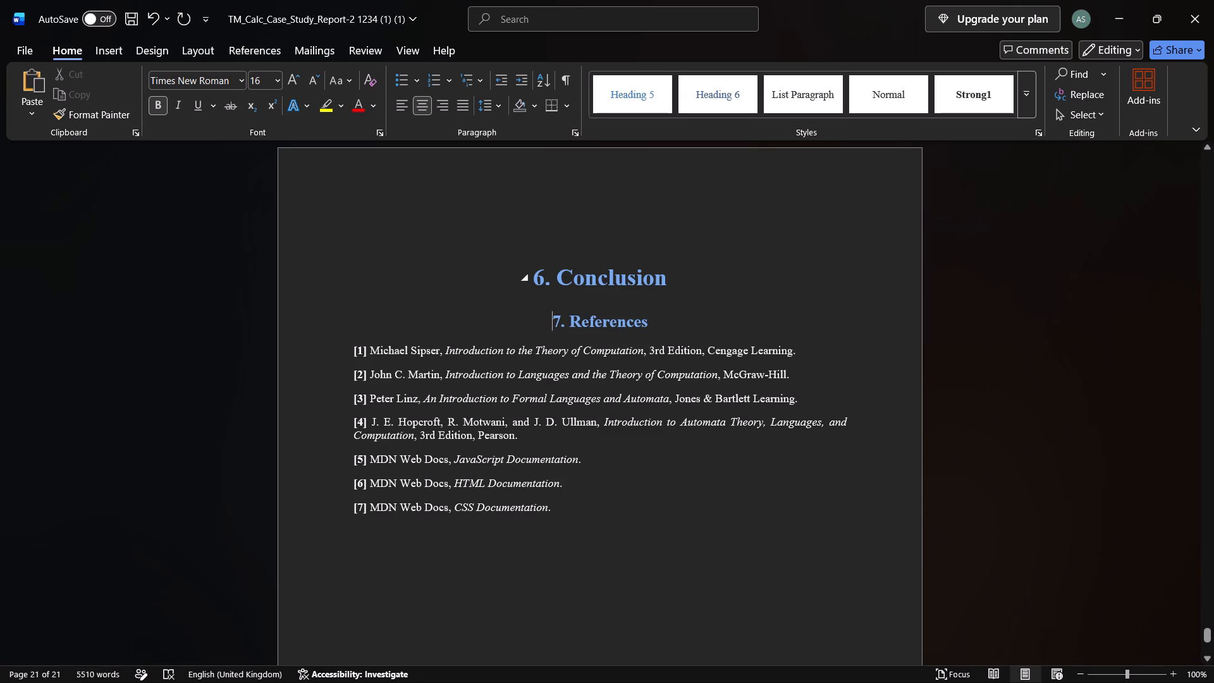
key(Return)
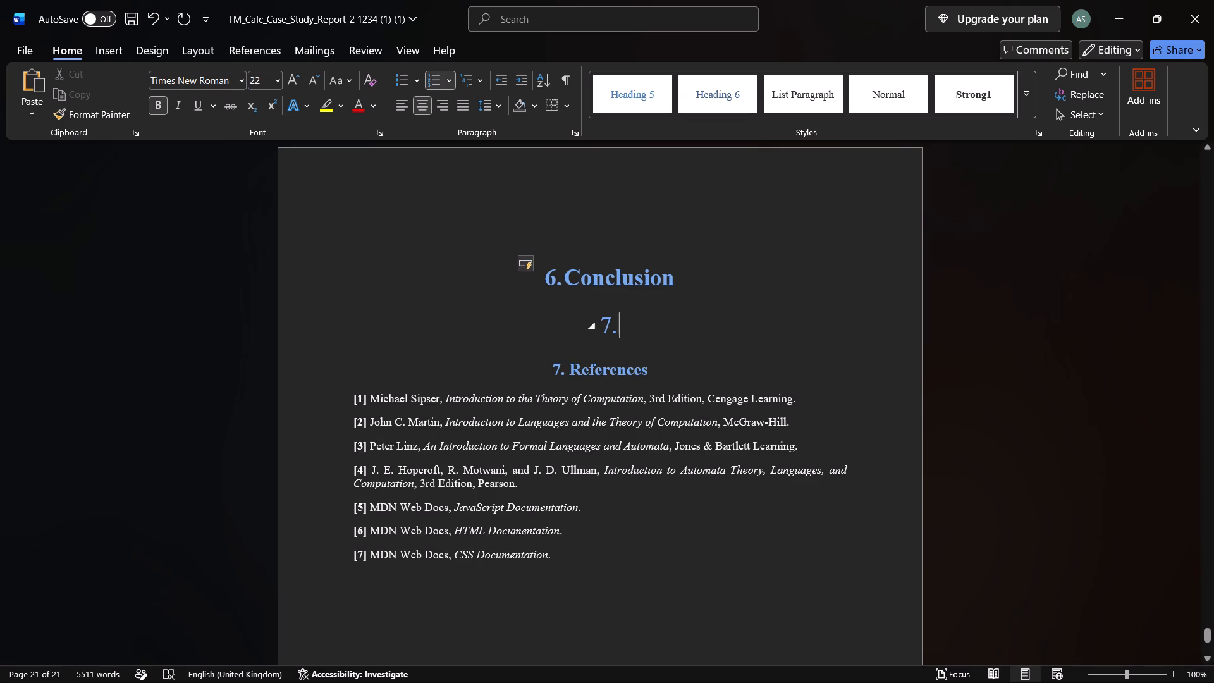
key(BackSpace)
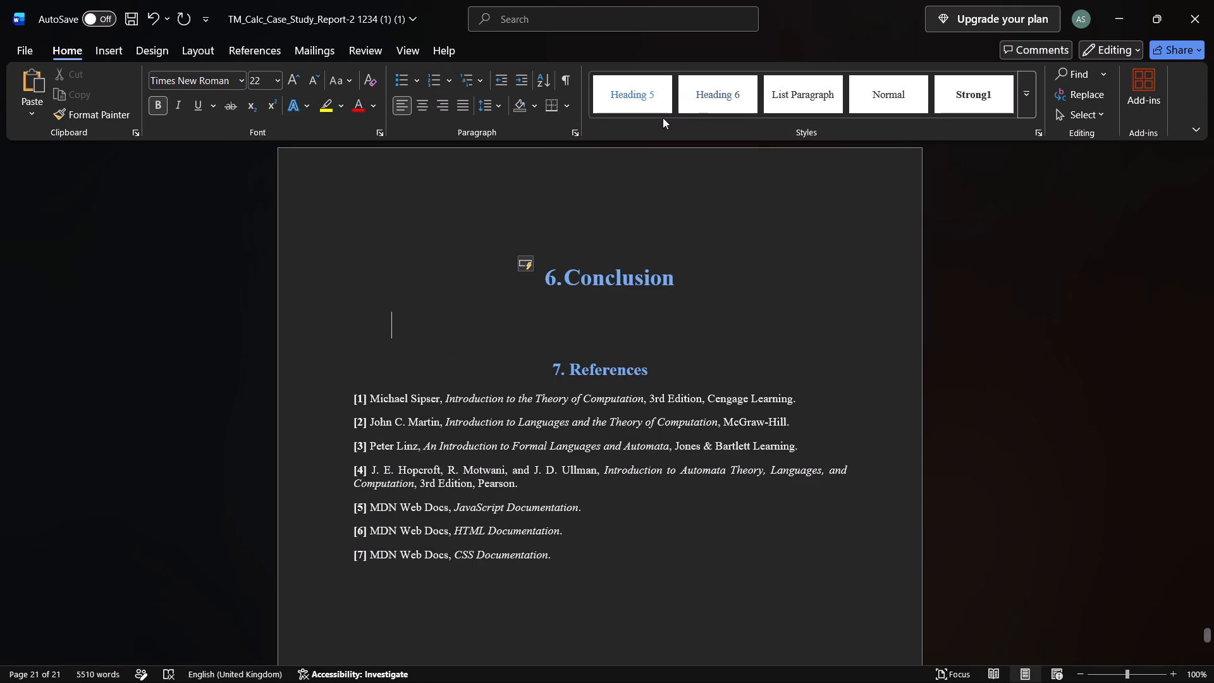
click(1029, 104)
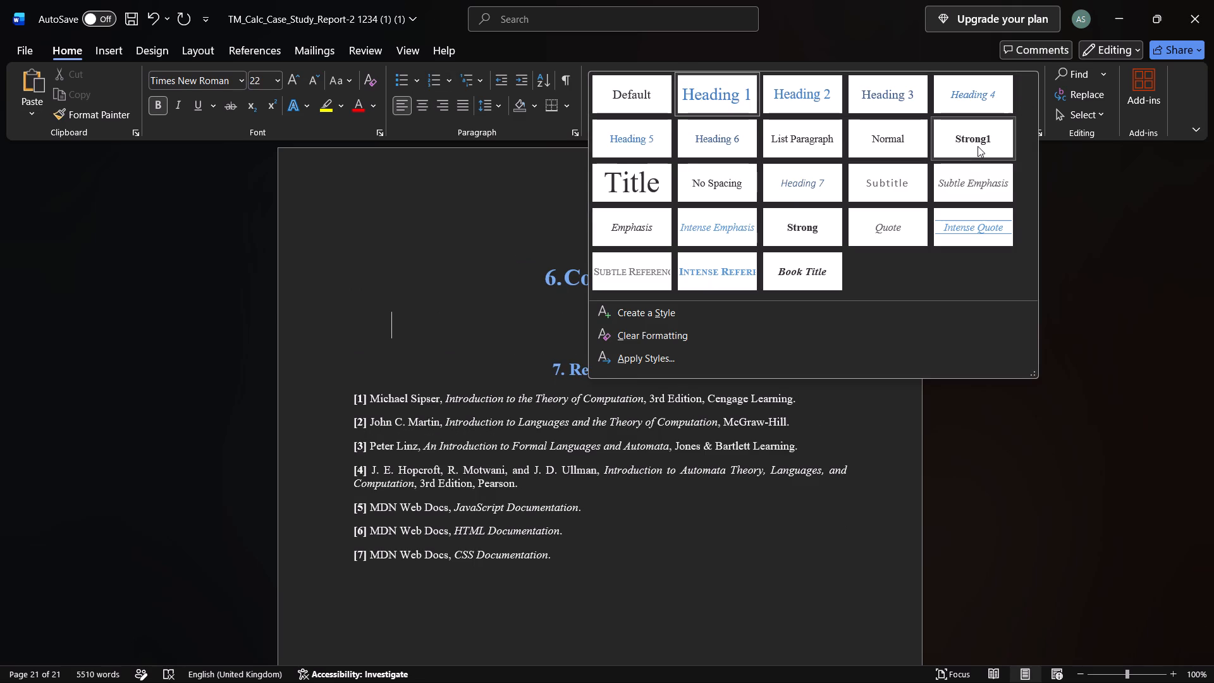
click(893, 145)
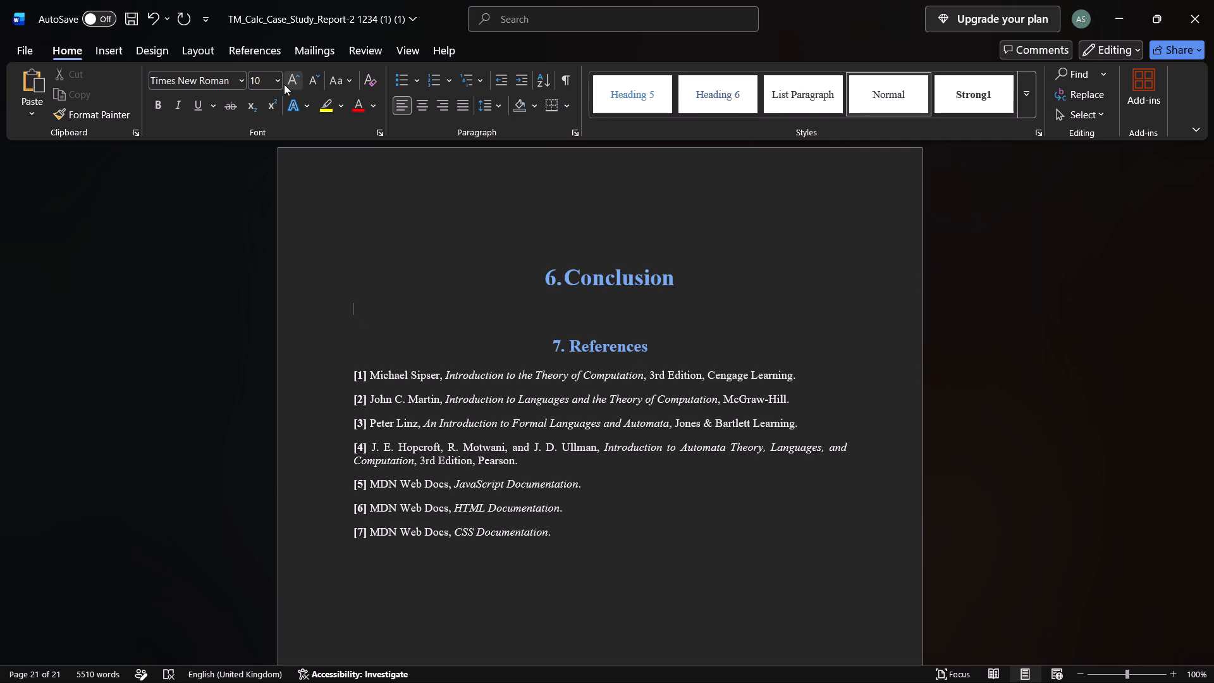
click(280, 84)
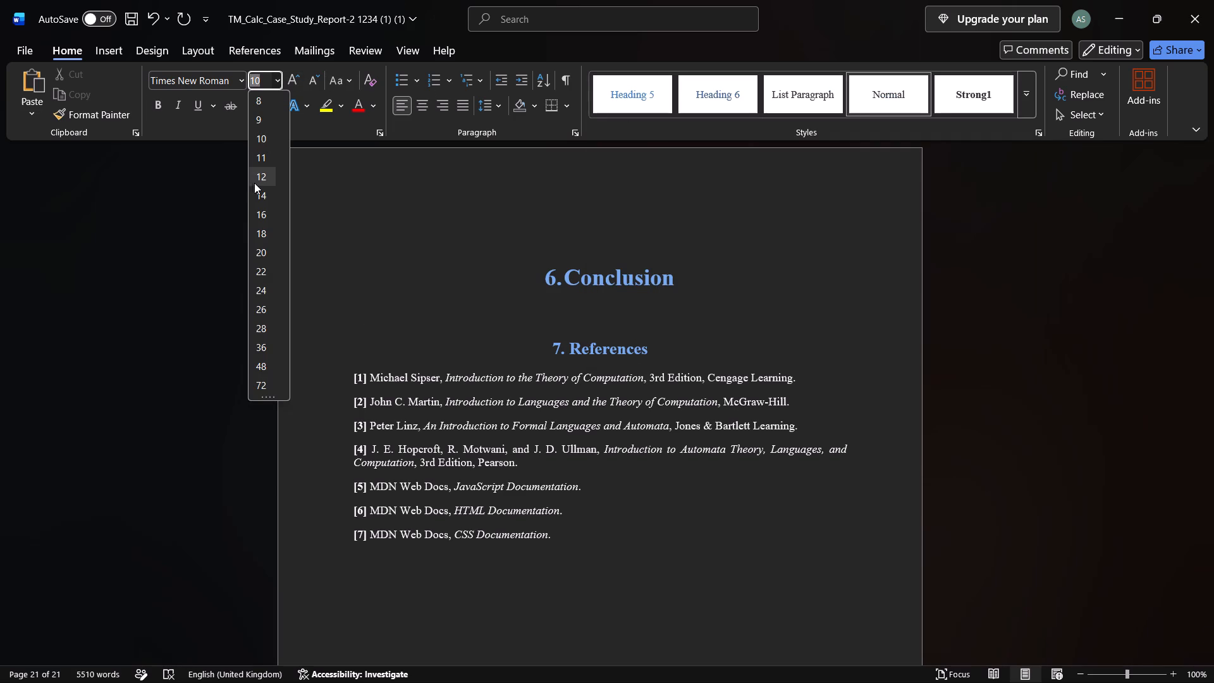
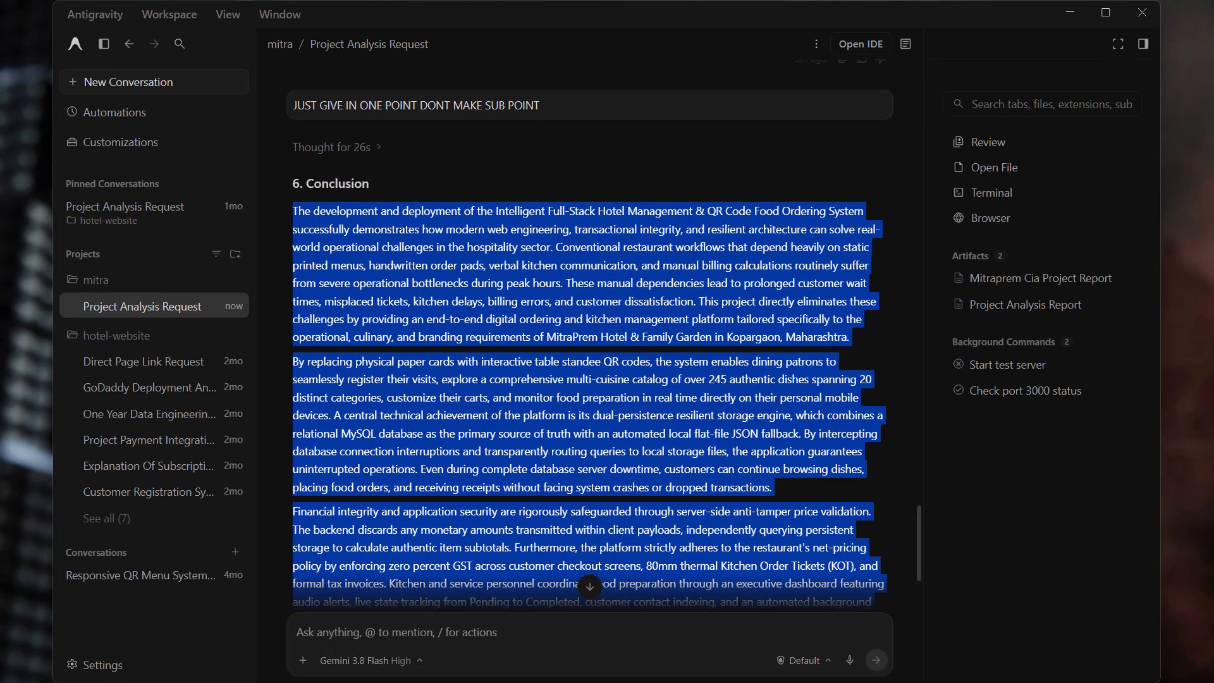
click(843, 670)
scroll(469, 471, up, 1)
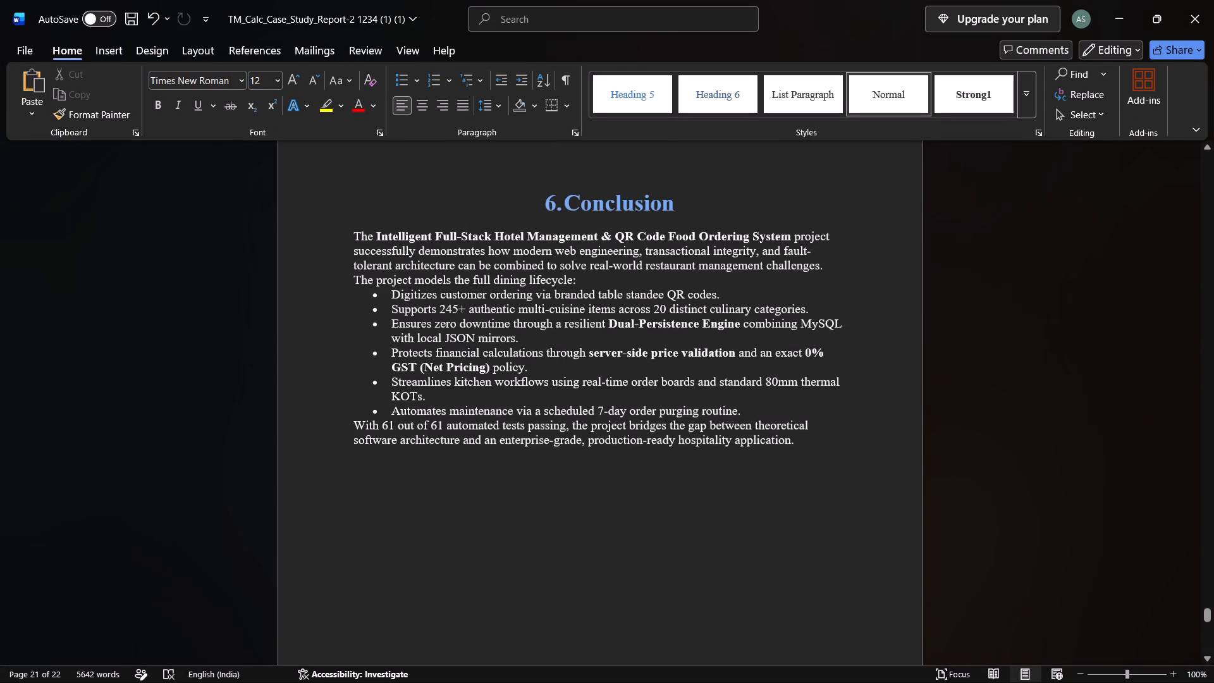
scroll(469, 471, up, 1)
drag(429, 532, 328, 286)
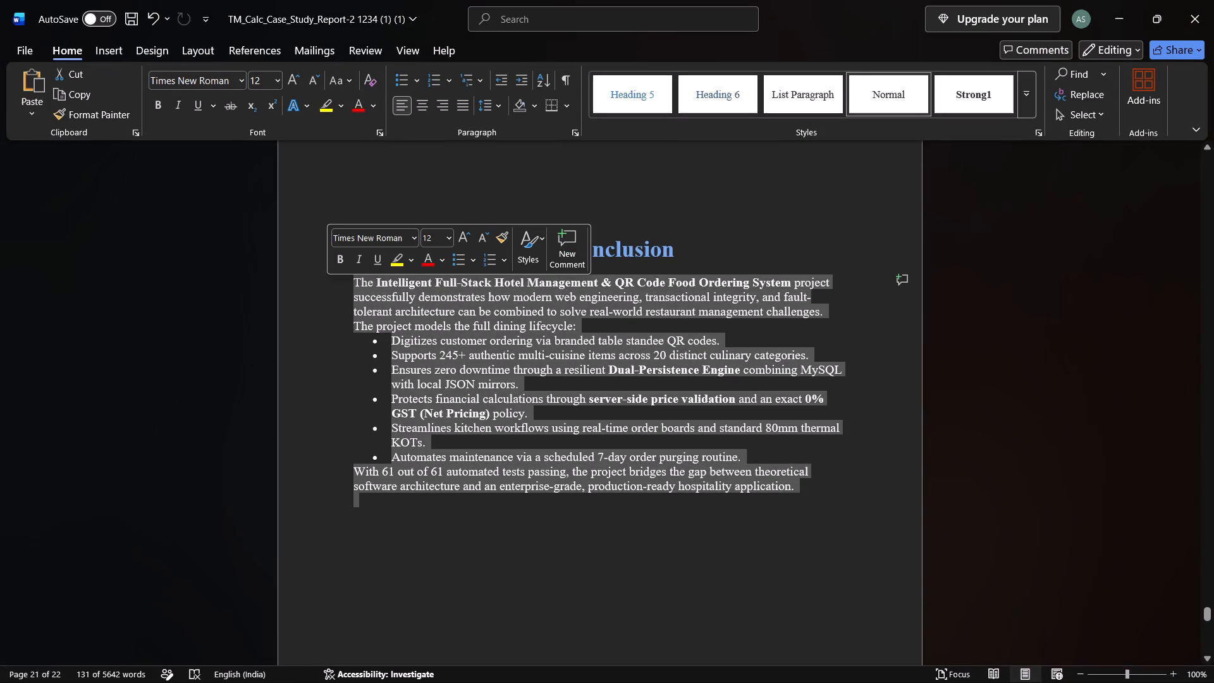
key(BackSpace)
key(ctrl+v)
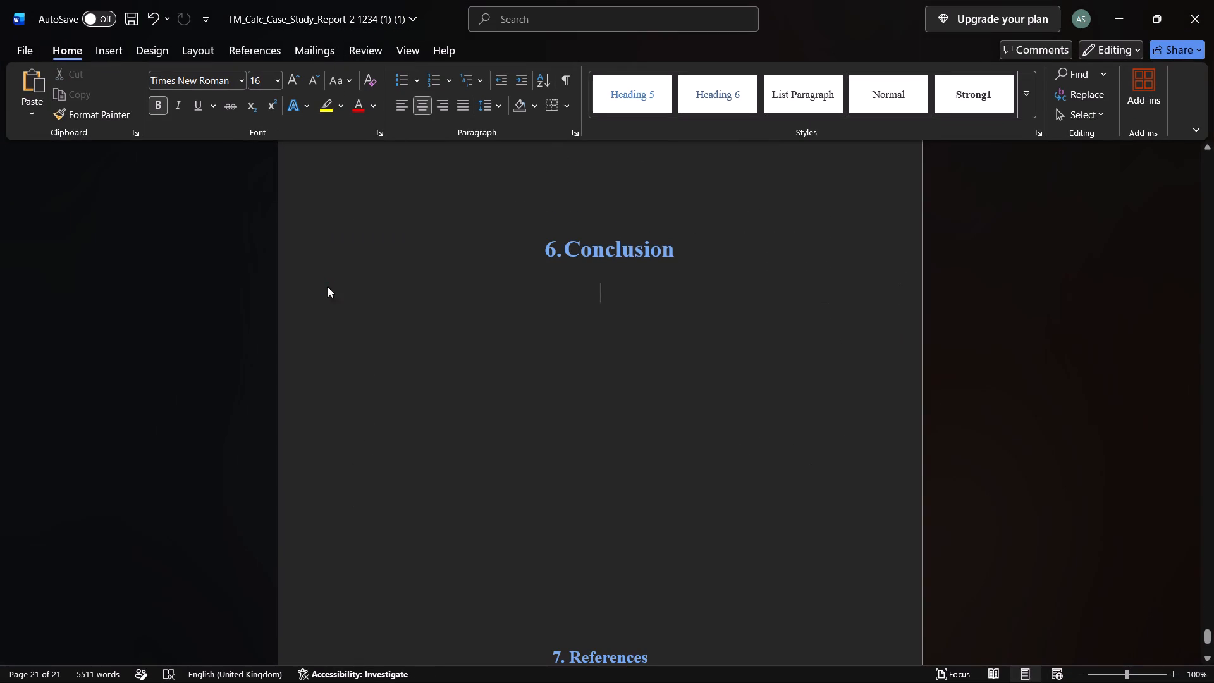
Apply the Normal style to all the pasted conclusion paragraphs, removing their list numbering.
scroll(685, 410, down, 2)
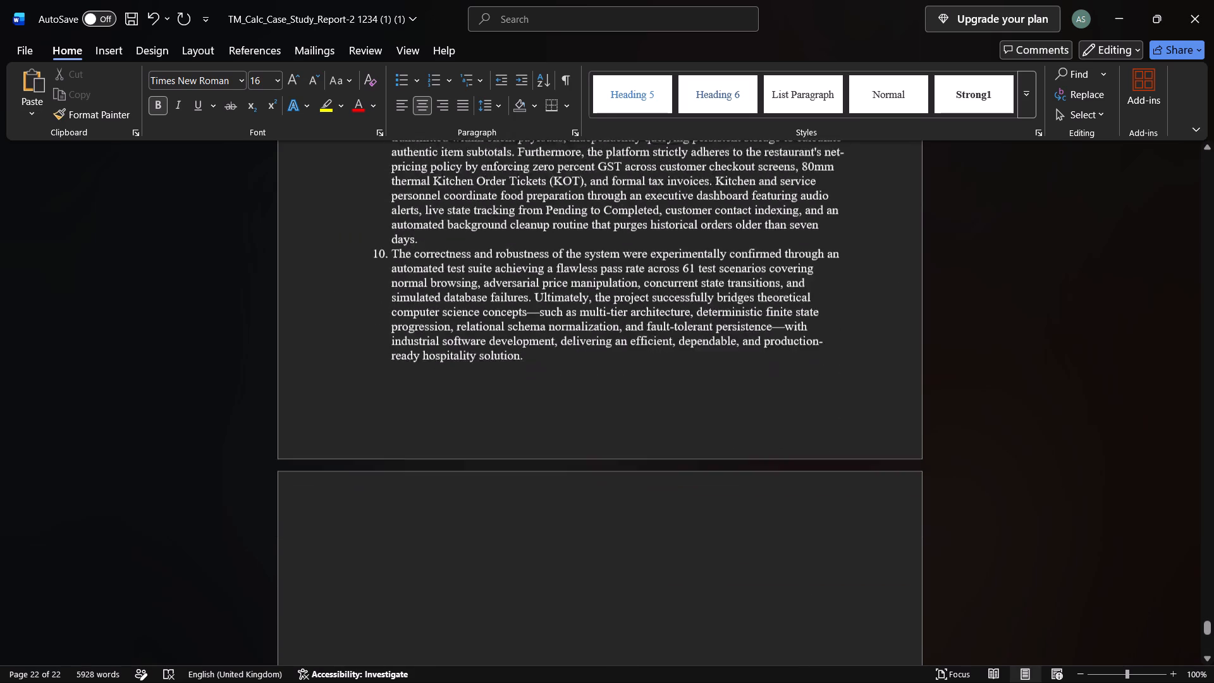
scroll(685, 410, down, 11)
scroll(685, 410, up, 8)
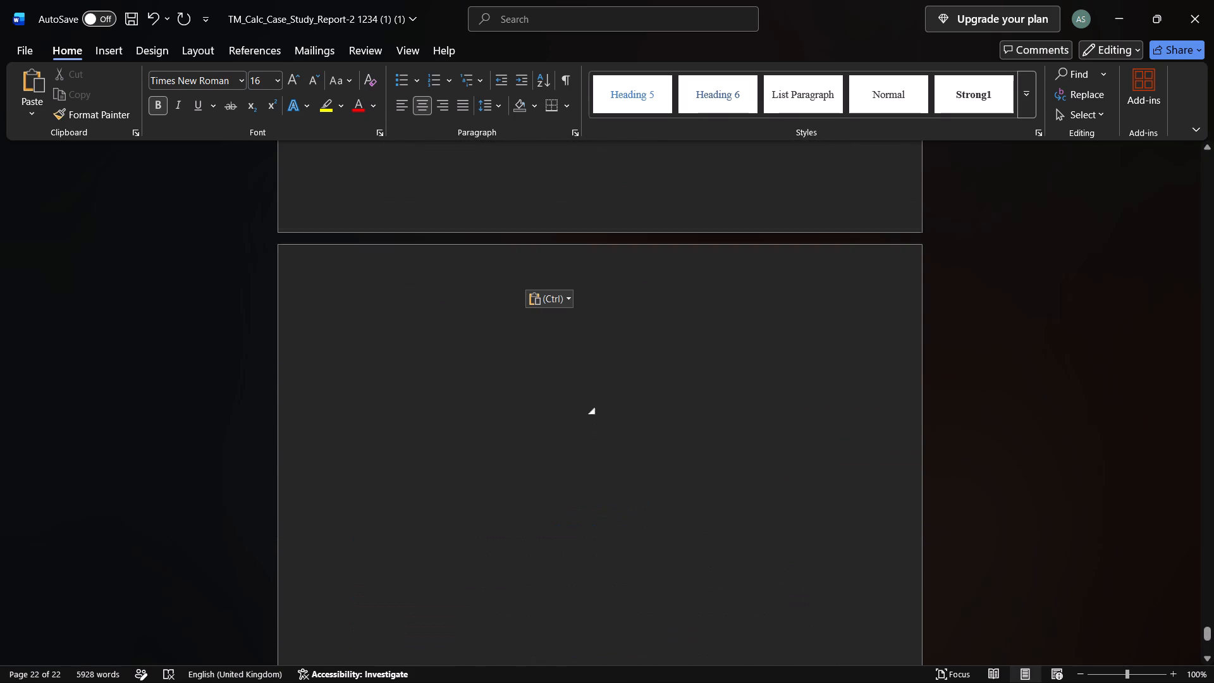
scroll(685, 410, up, 3)
click(561, 430)
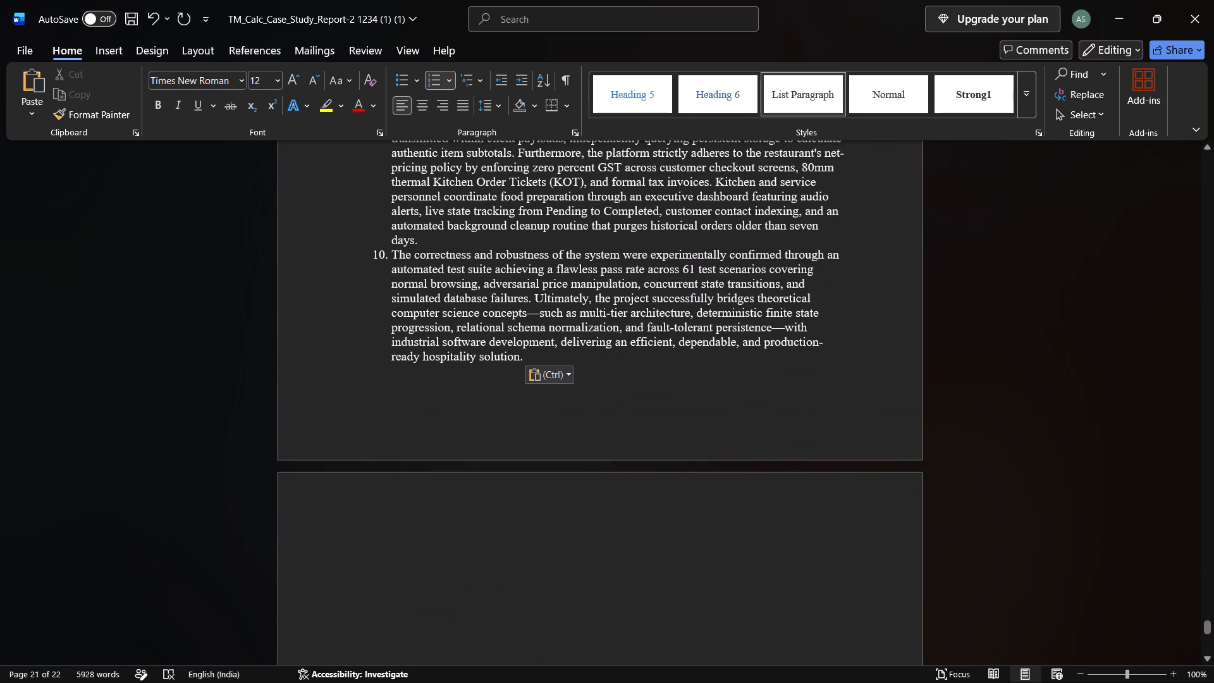
drag(536, 355, 346, 493)
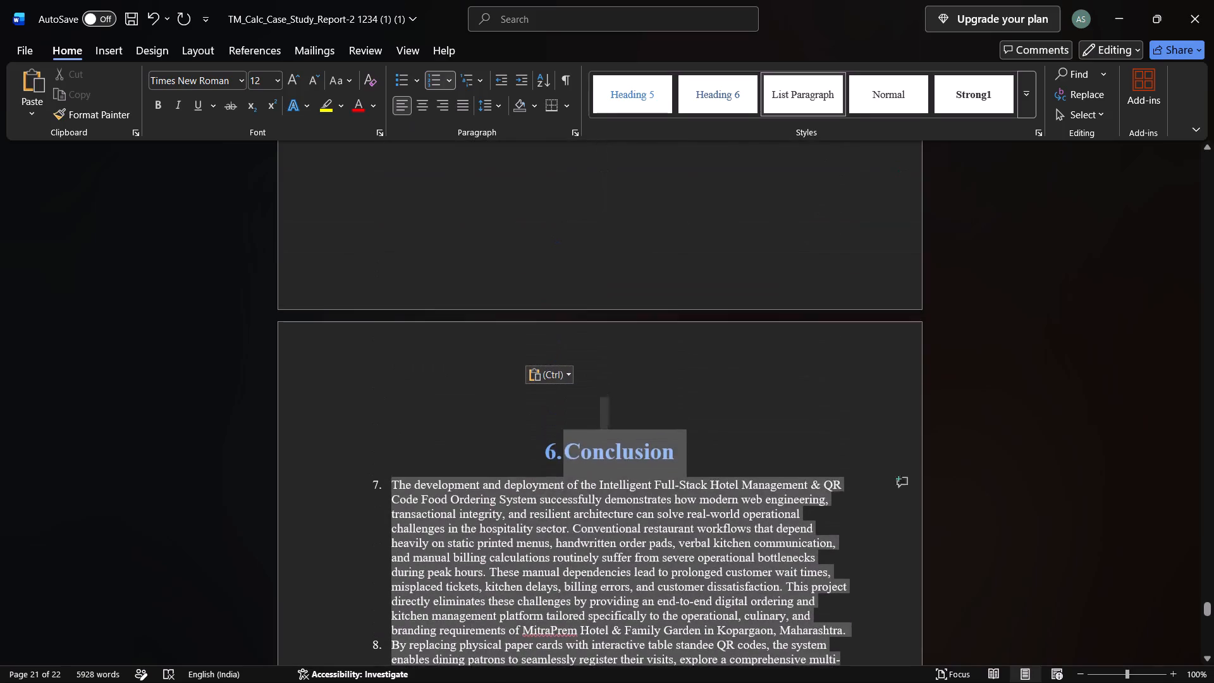
drag(346, 493, 400, 253)
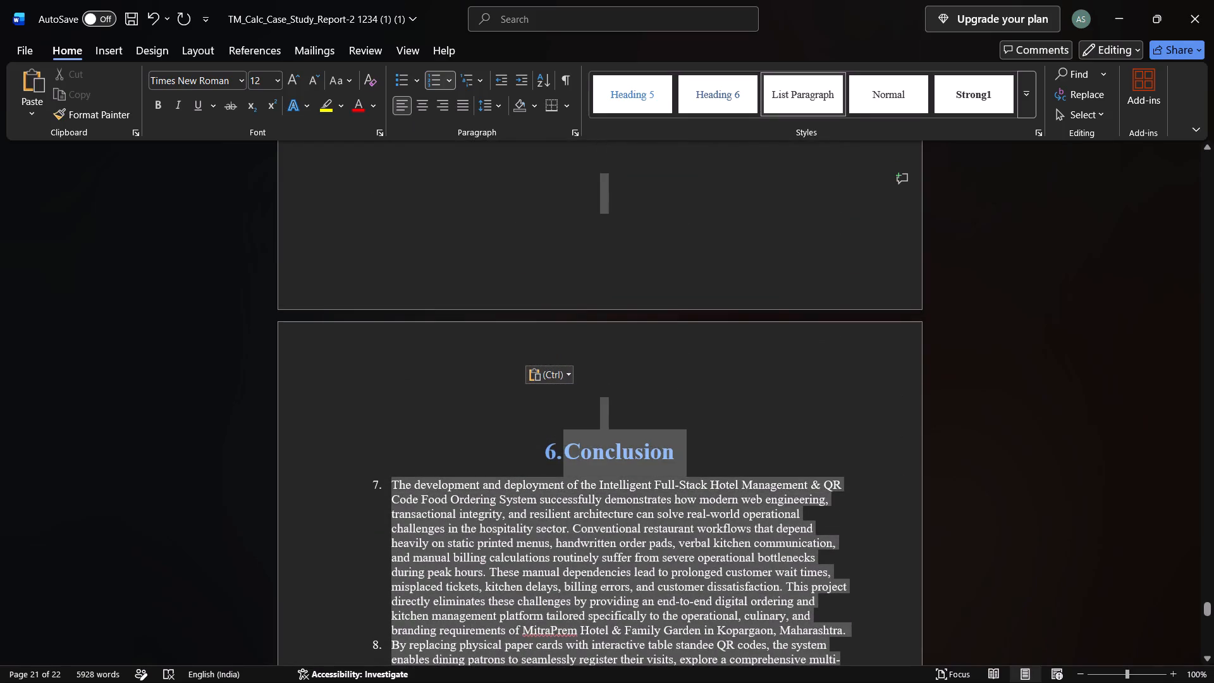
drag(400, 253, 415, 82)
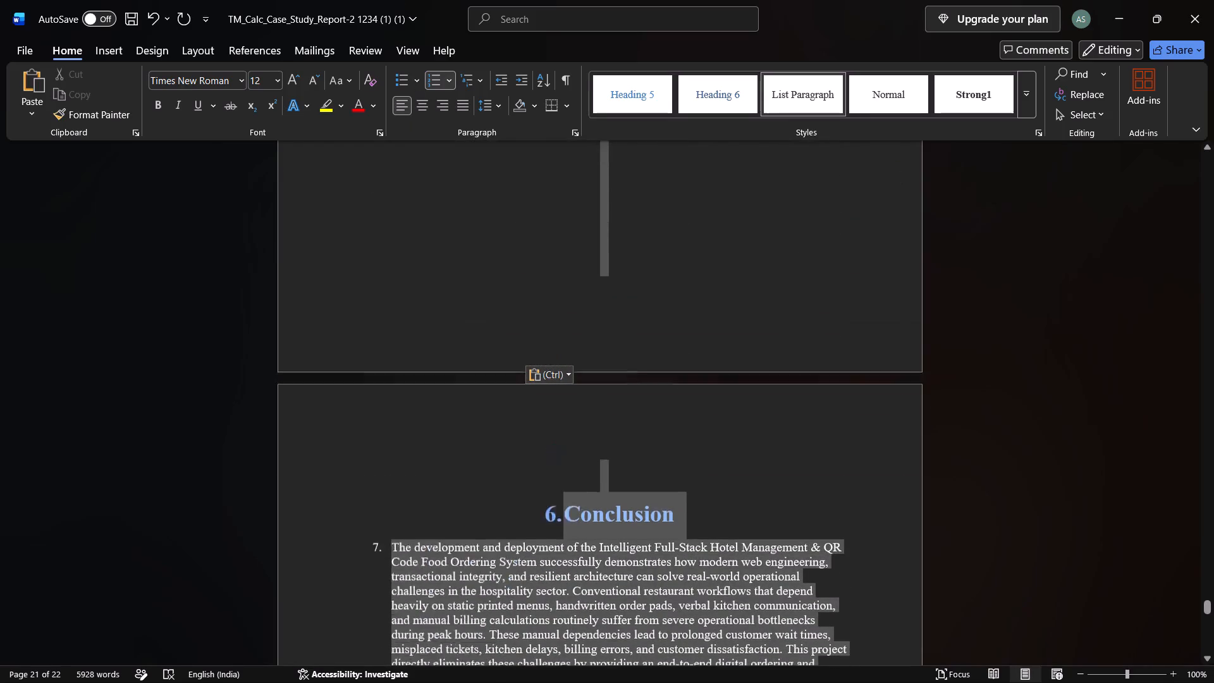
drag(415, 82, 427, 682)
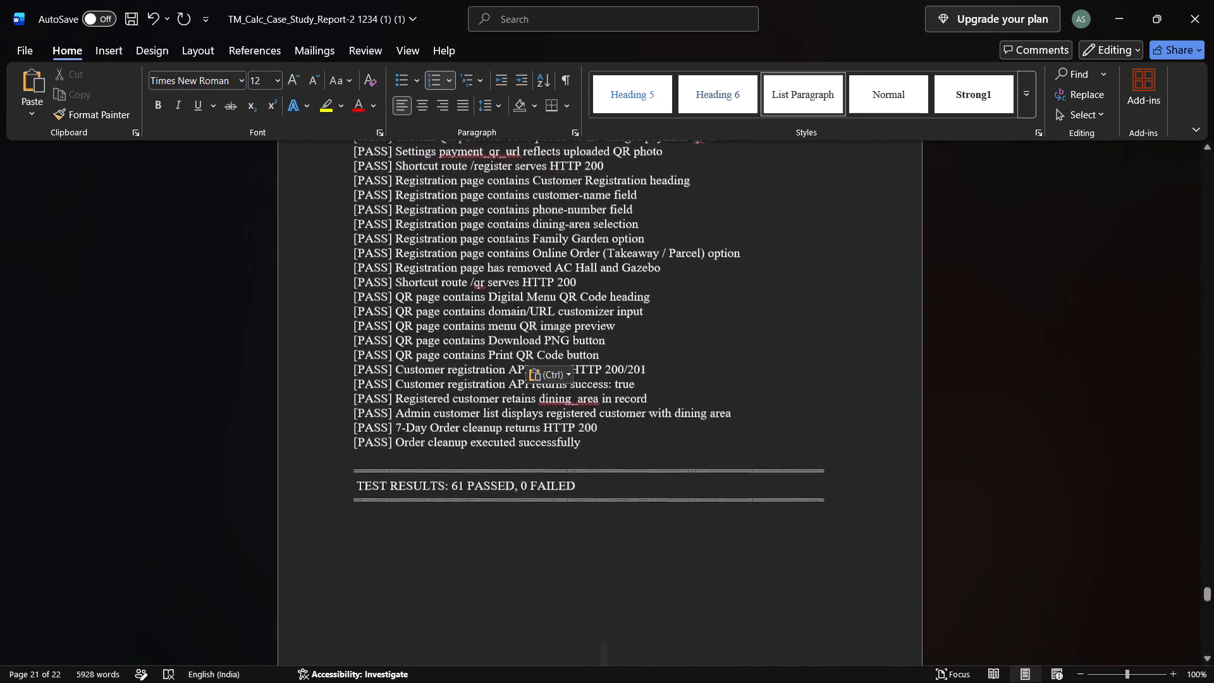
drag(427, 682, 425, 560)
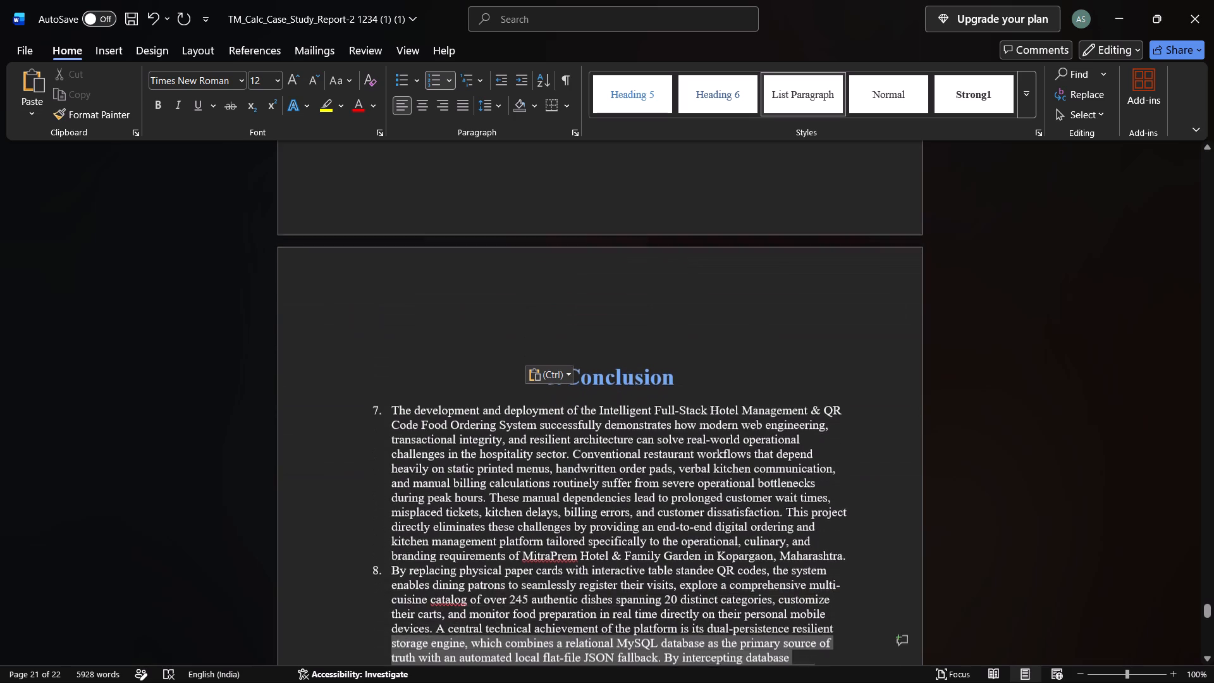
drag(425, 560, 397, 403)
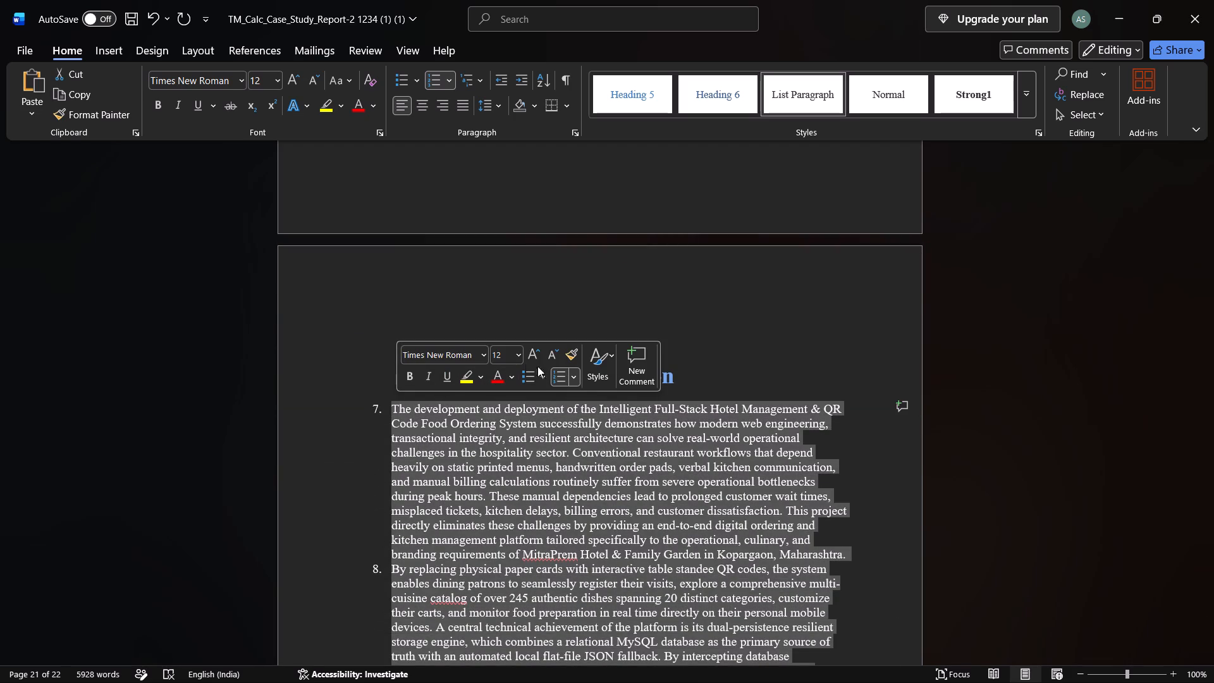
click(609, 366)
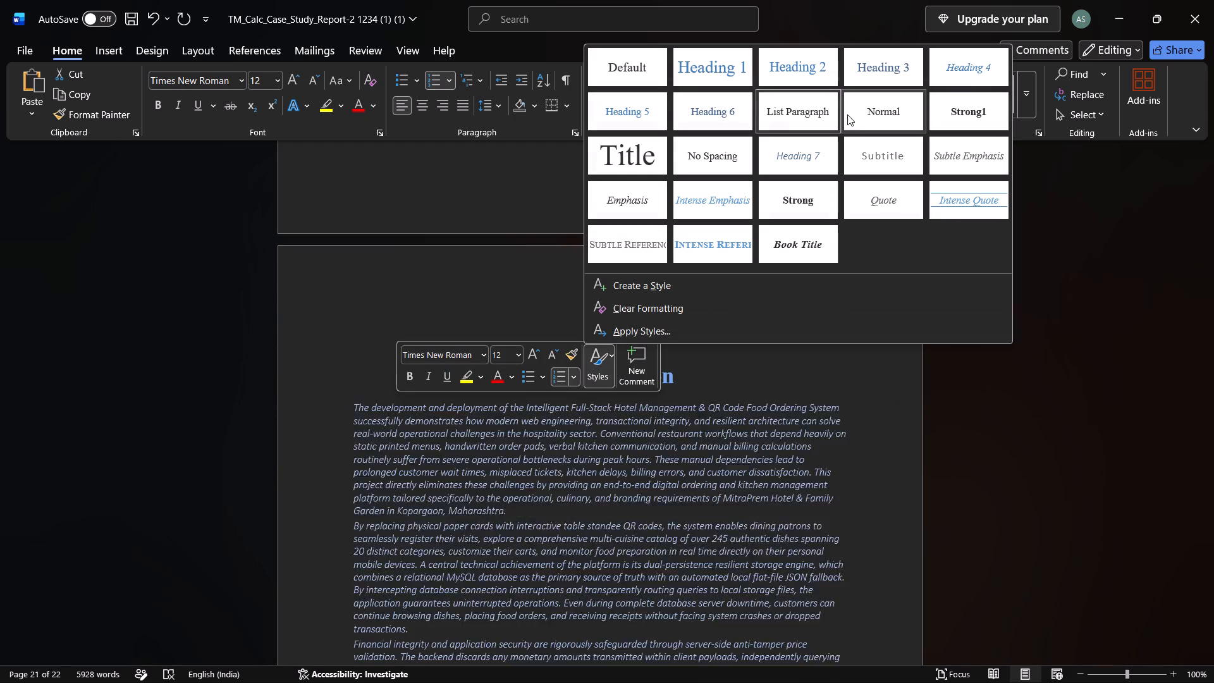
click(866, 99)
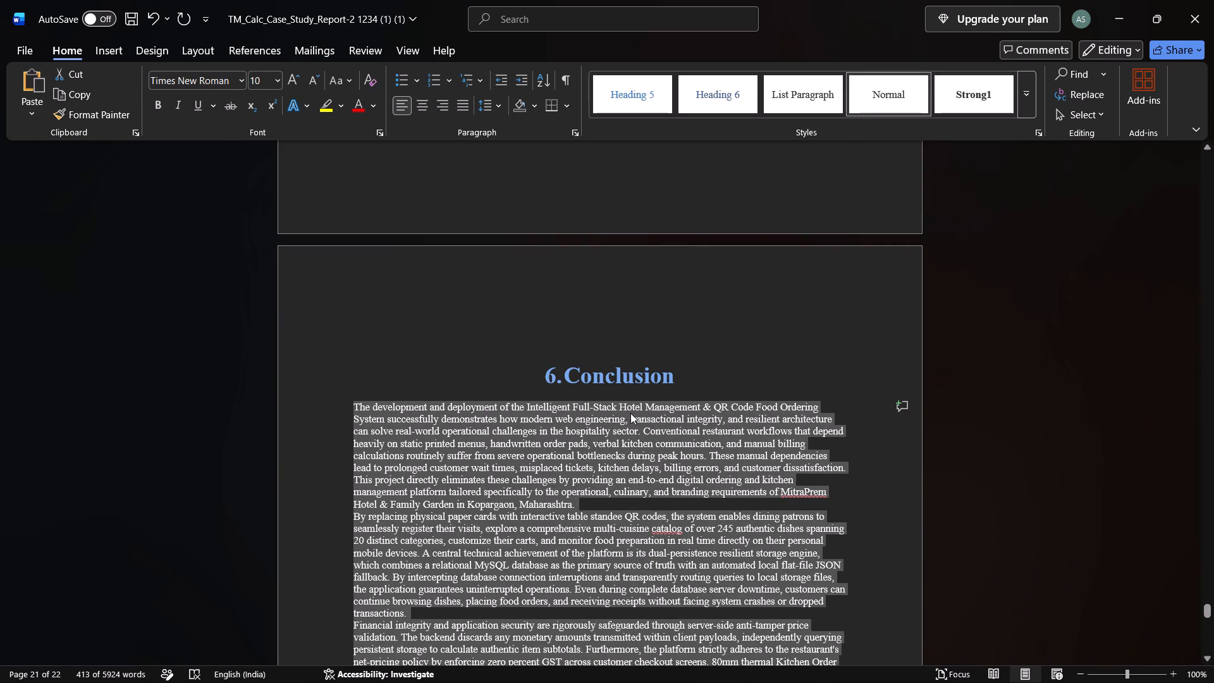
Set the font size of the conclusion paragraphs to 12 pt.
scroll(623, 426, down, 17)
scroll(623, 426, down, 6)
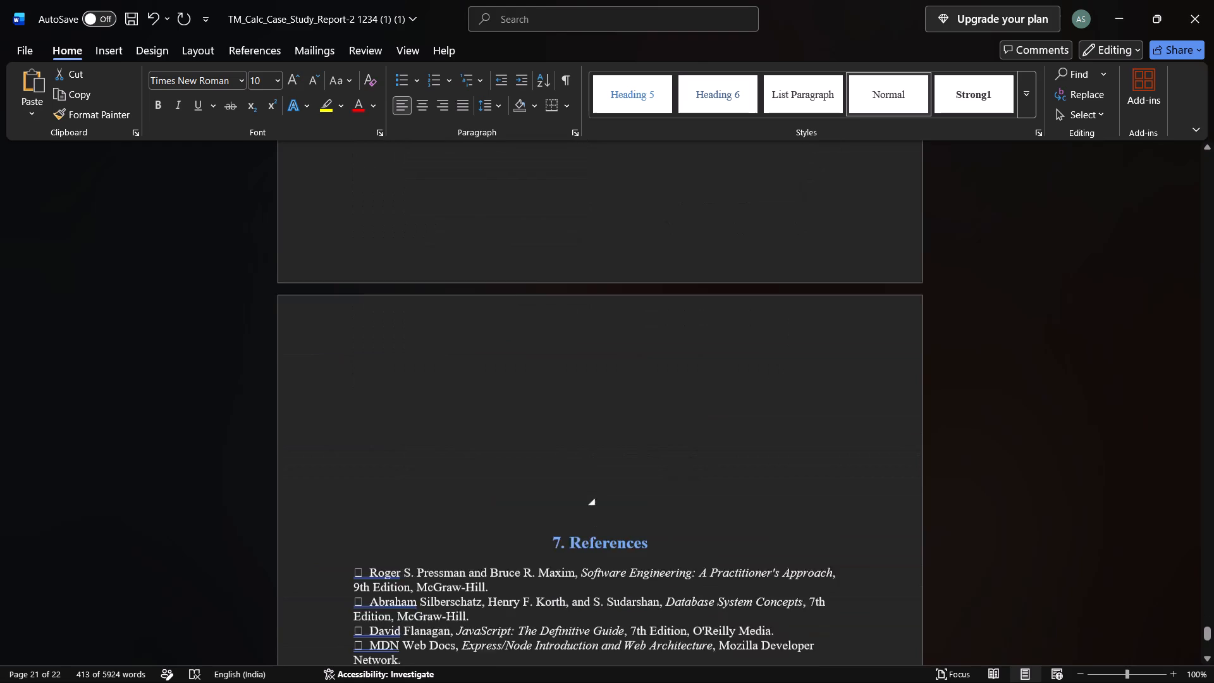
scroll(623, 426, up, 14)
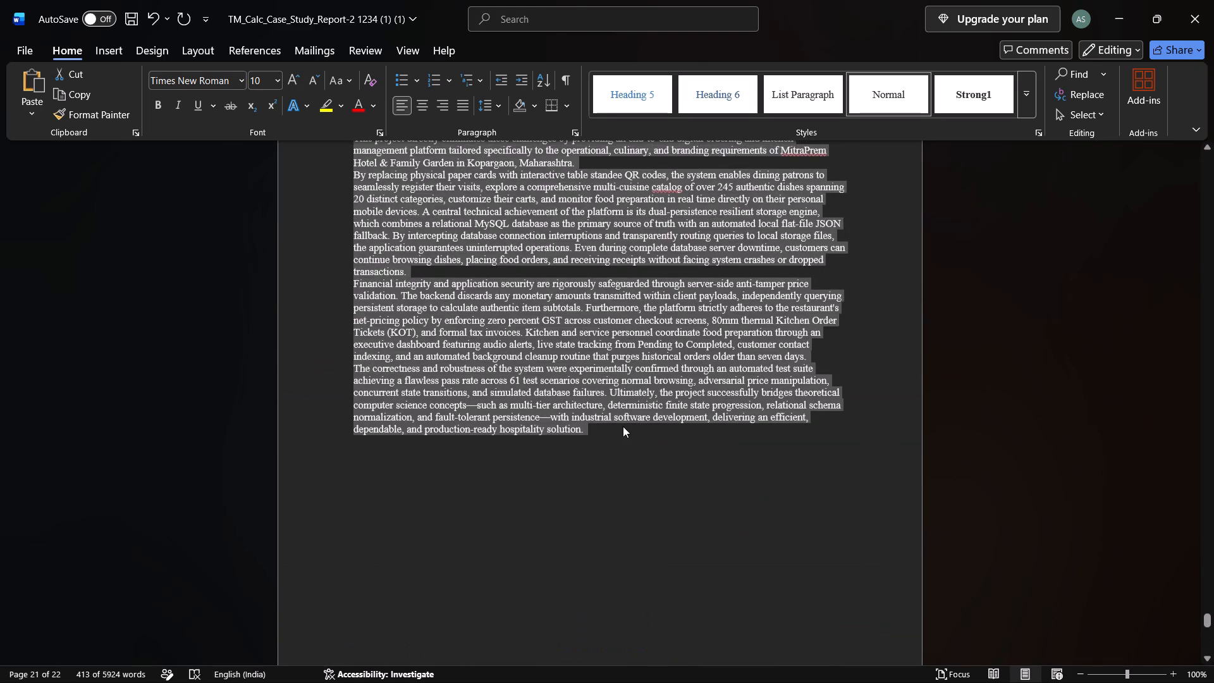
scroll(623, 426, down, 18)
scroll(623, 426, up, 13)
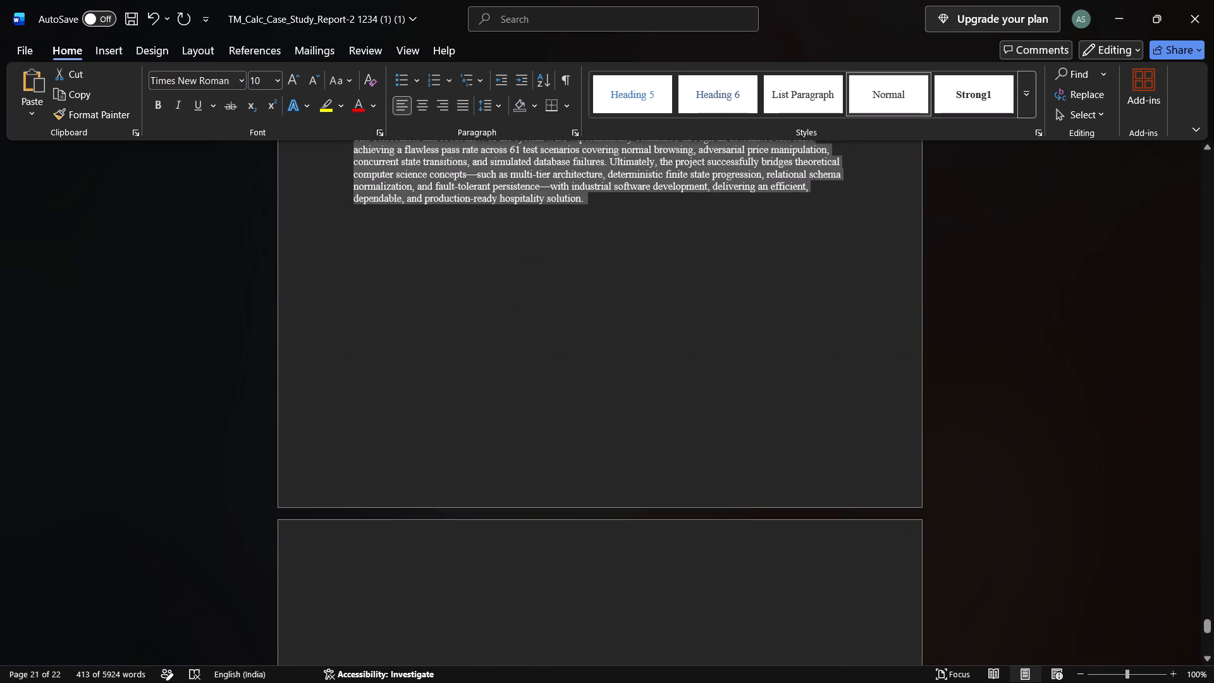
scroll(623, 426, up, 17)
scroll(623, 426, up, 11)
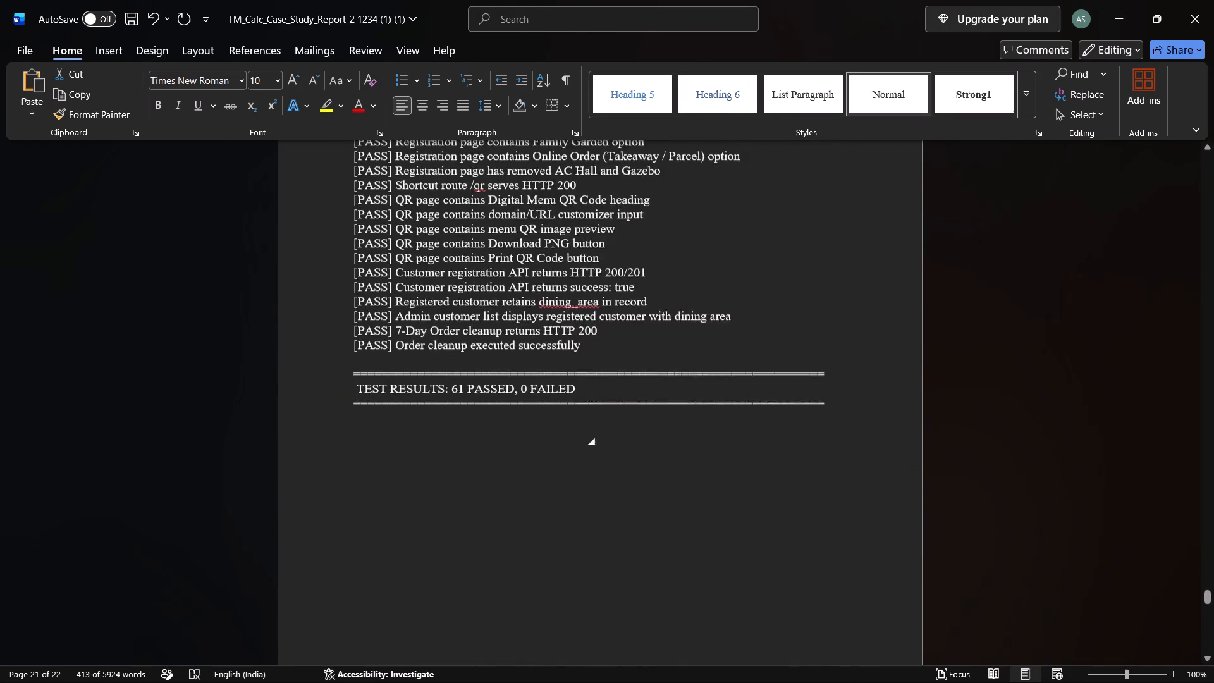
scroll(623, 426, up, 6)
scroll(623, 426, down, 19)
scroll(623, 426, down, 5)
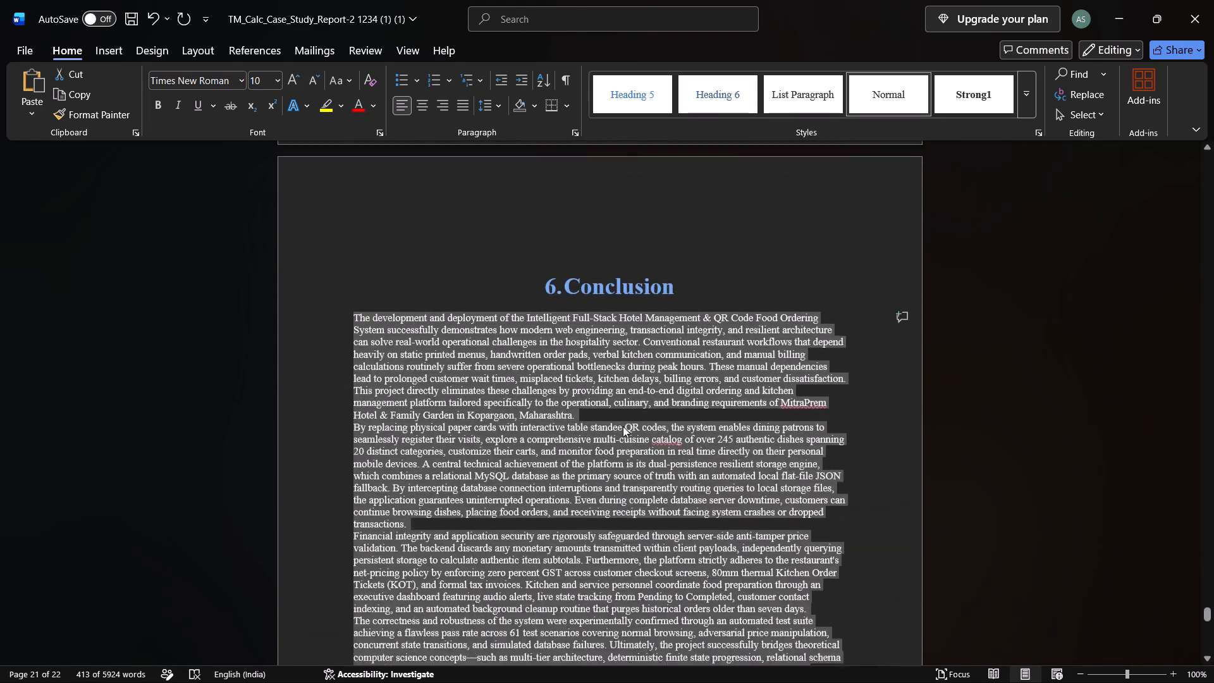
click(278, 88)
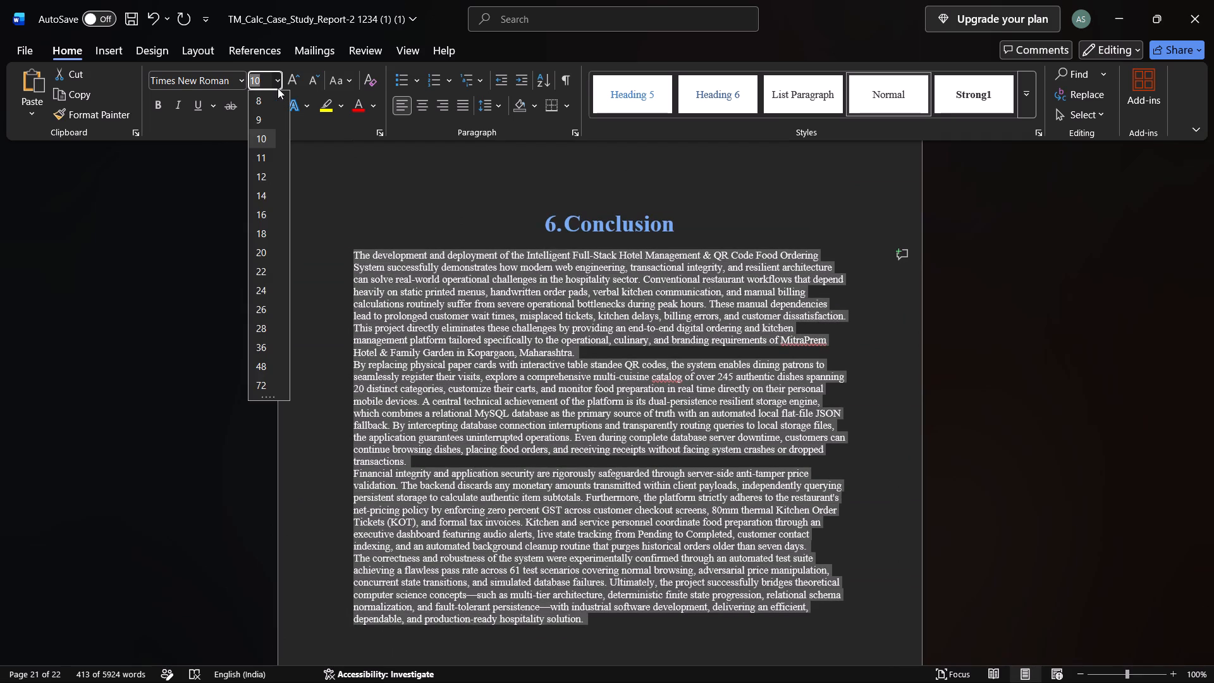
click(260, 169)
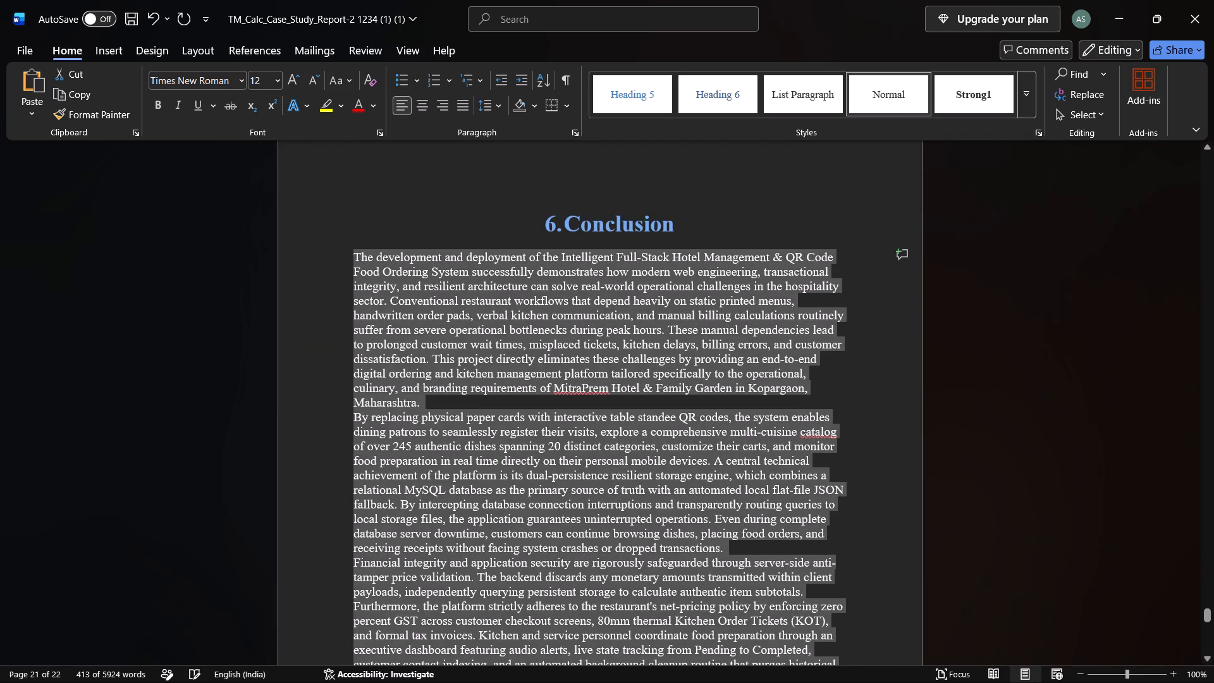
click(309, 268)
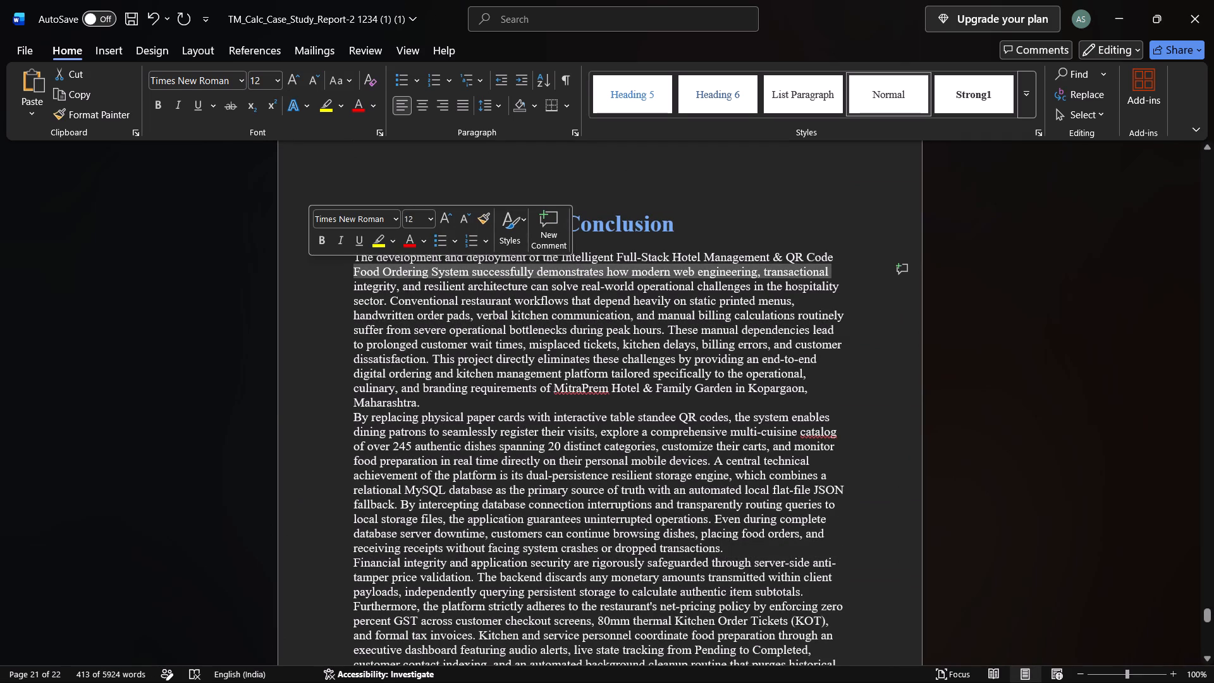
click(850, 413)
Delete the surplus blank lines between the end of the conclusion and heading "7. References".
scroll(859, 416, down, 2)
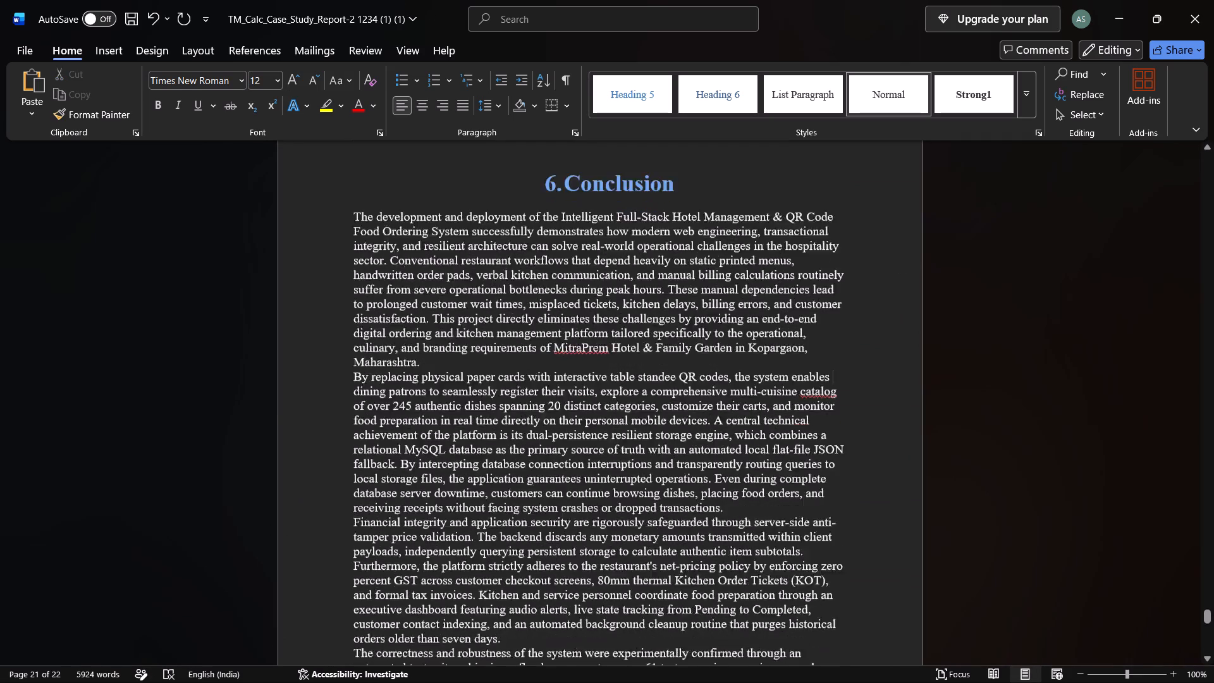
scroll(859, 416, down, 12)
scroll(857, 416, down, 10)
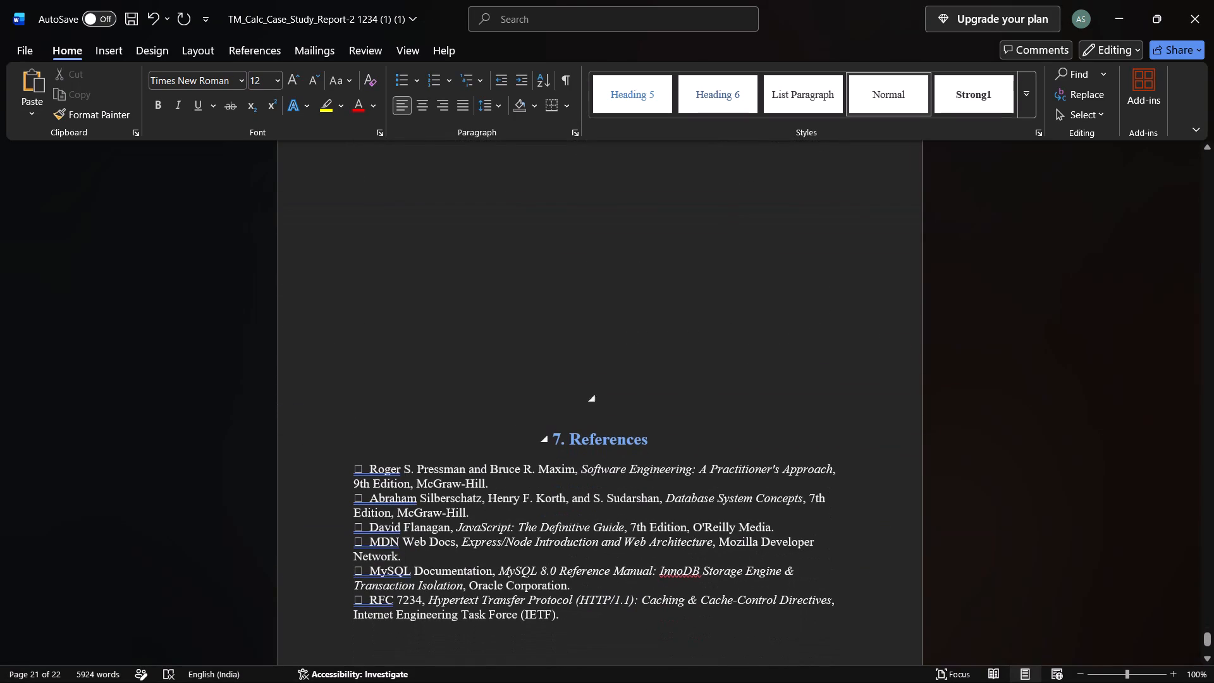
click(491, 397)
key(BackSpace)
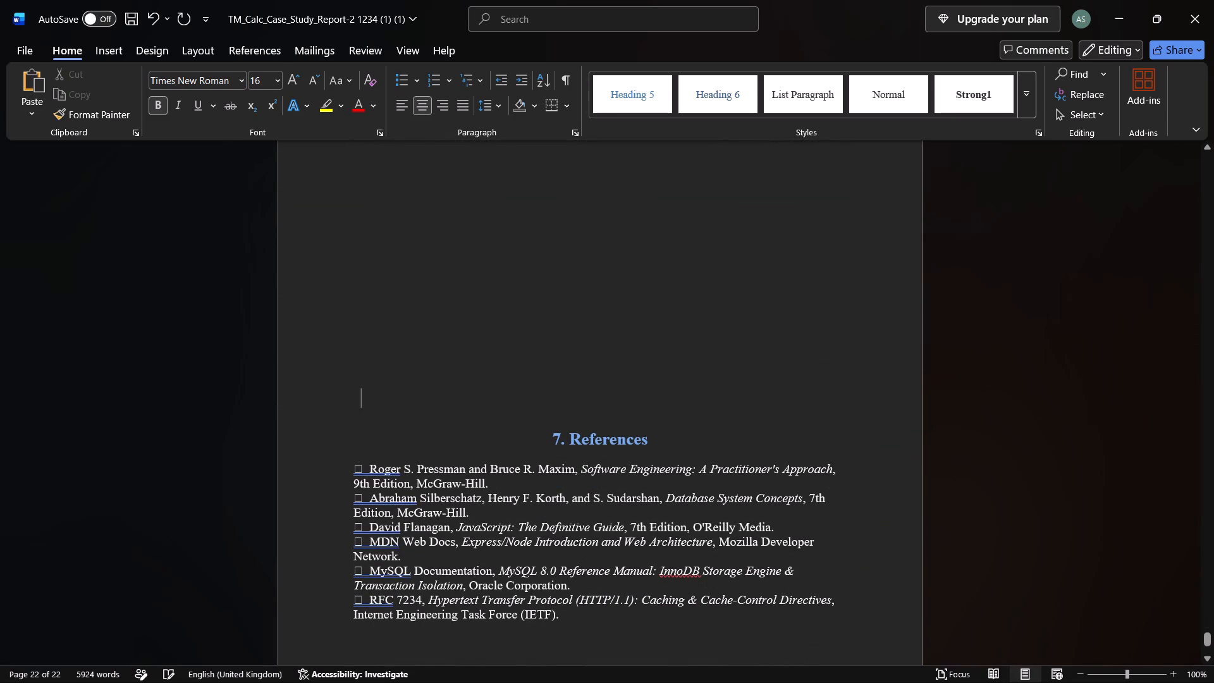
key(BackSpace)
key(BackSpace)
key(BackSpace)
key(BackSpace)
scroll(510, 392, up, 7)
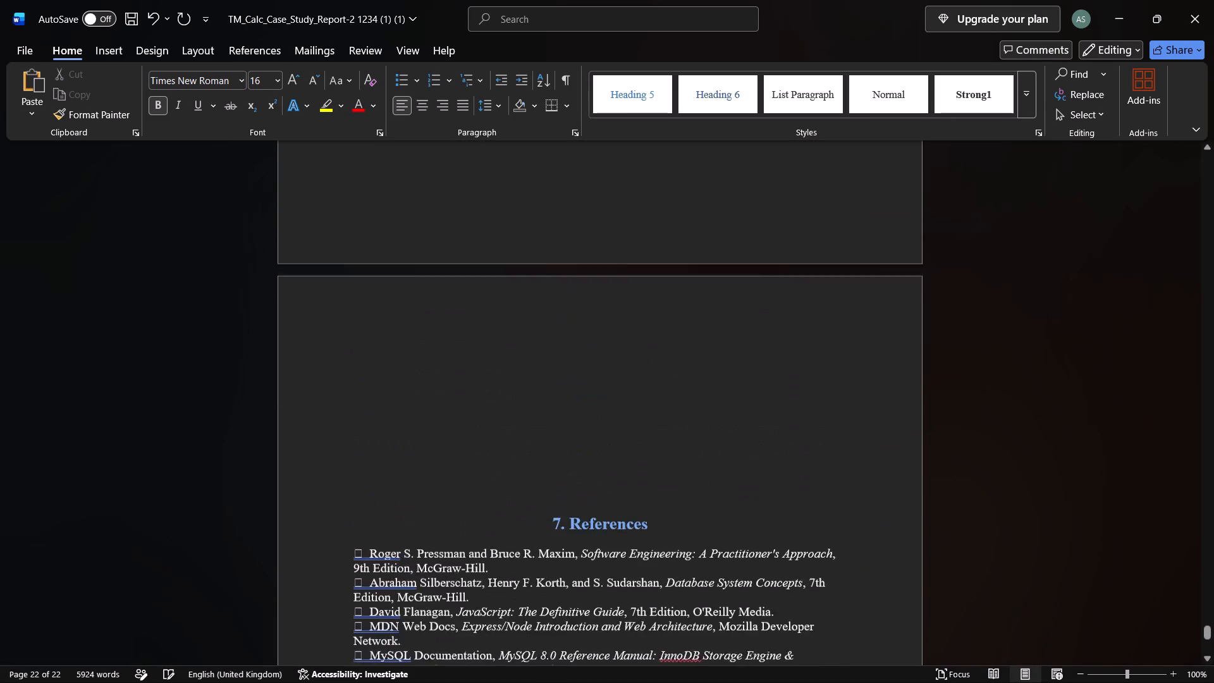
key(BackSpace)
key(BackSpace)
key(BackSpace)
key(BackSpace)
scroll(510, 392, up, 5)
scroll(510, 392, down, 4)
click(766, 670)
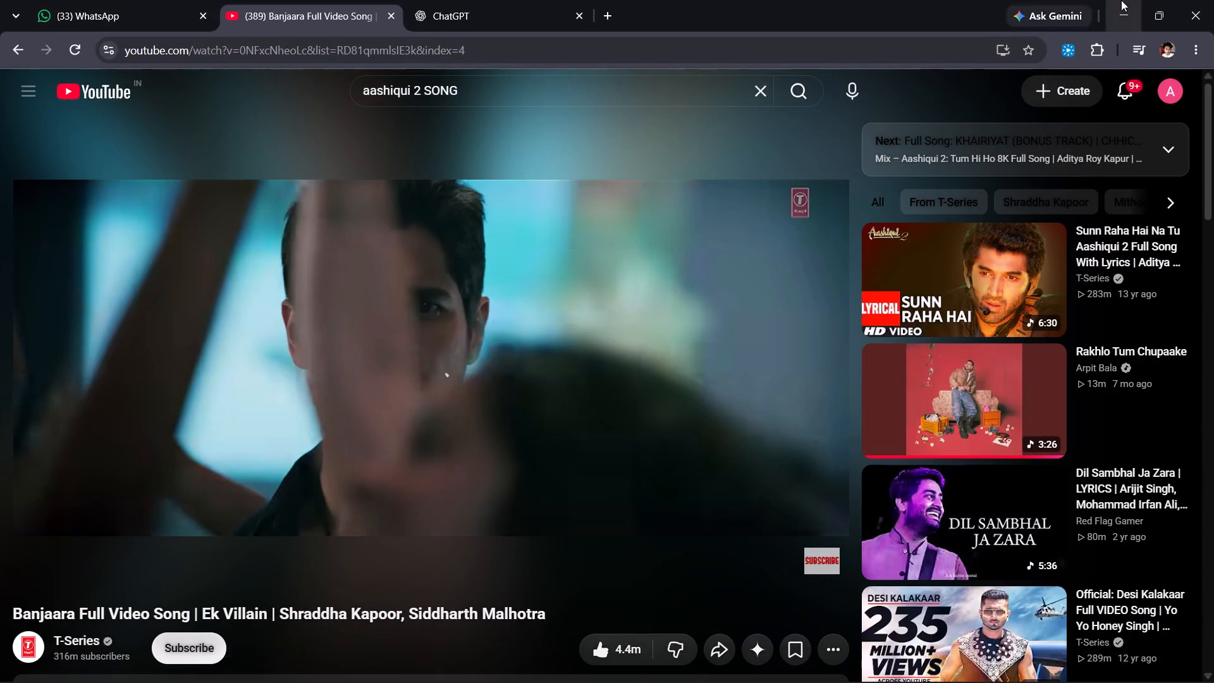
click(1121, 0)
Review the report backwards from the conclusion through the test results, test cases and database design to the cover page.
scroll(735, 412, down, 1)
scroll(735, 412, up, 9)
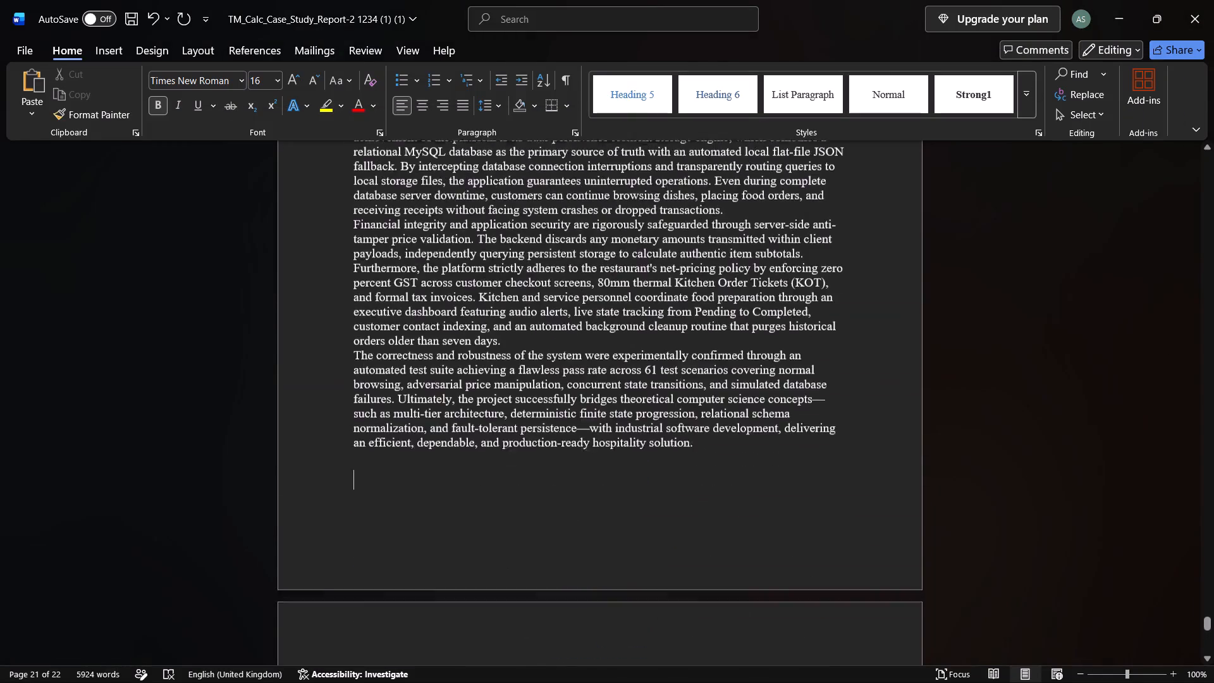
scroll(735, 412, up, 20)
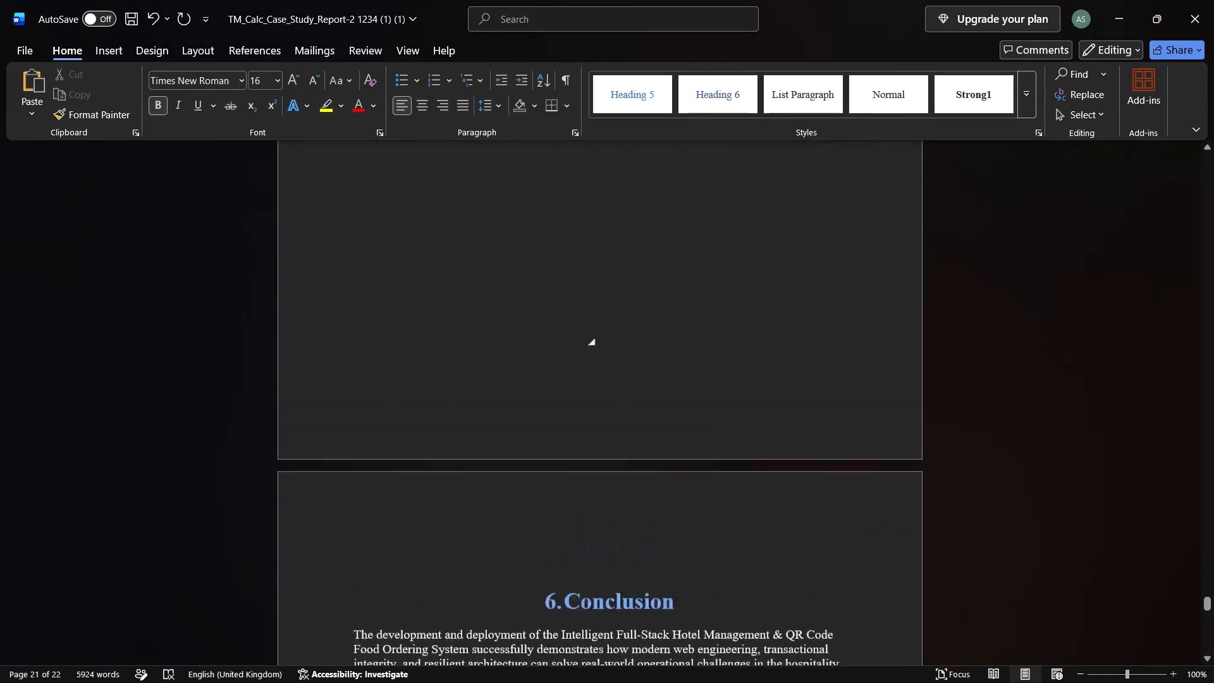
scroll(735, 412, up, 17)
scroll(735, 412, up, 9)
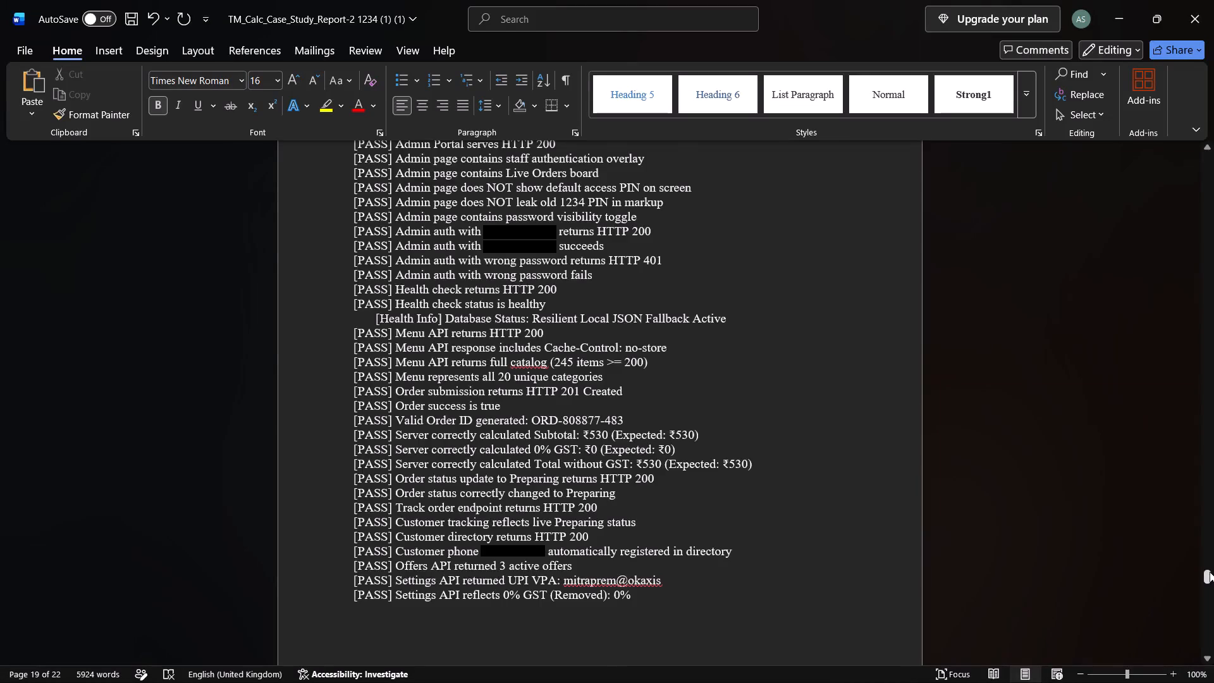
drag(1210, 575, 1213, 521)
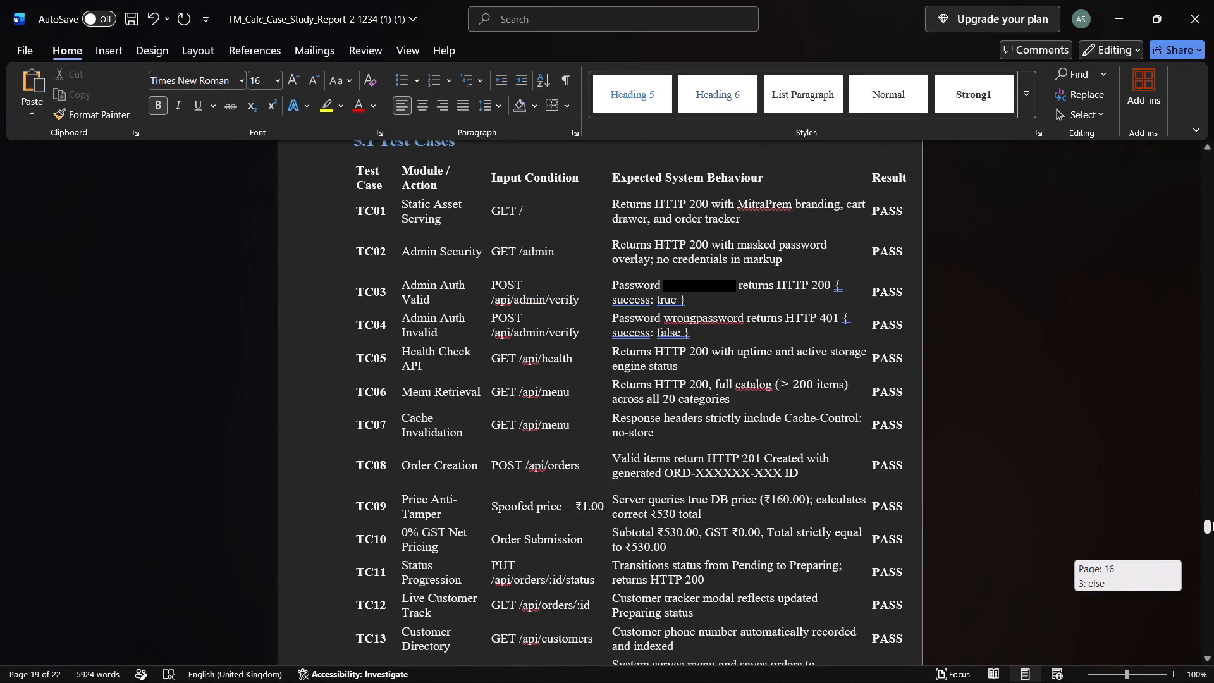
drag(1213, 521, 1212, 242)
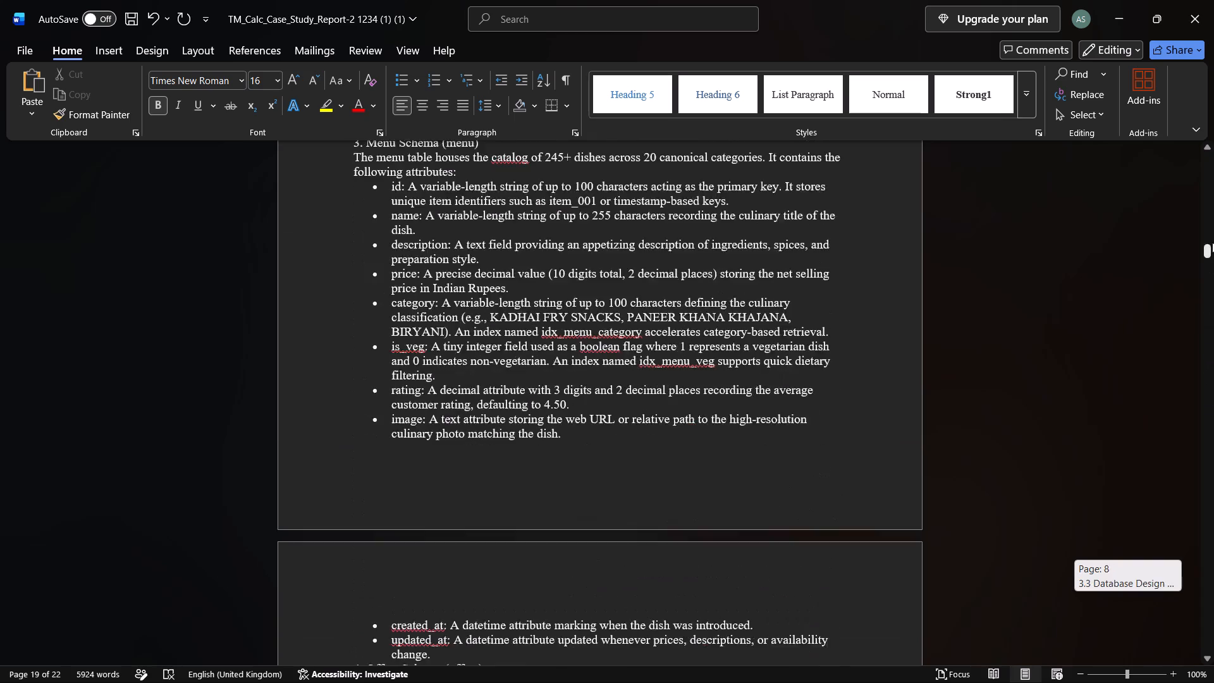
drag(1212, 242, 1213, 186)
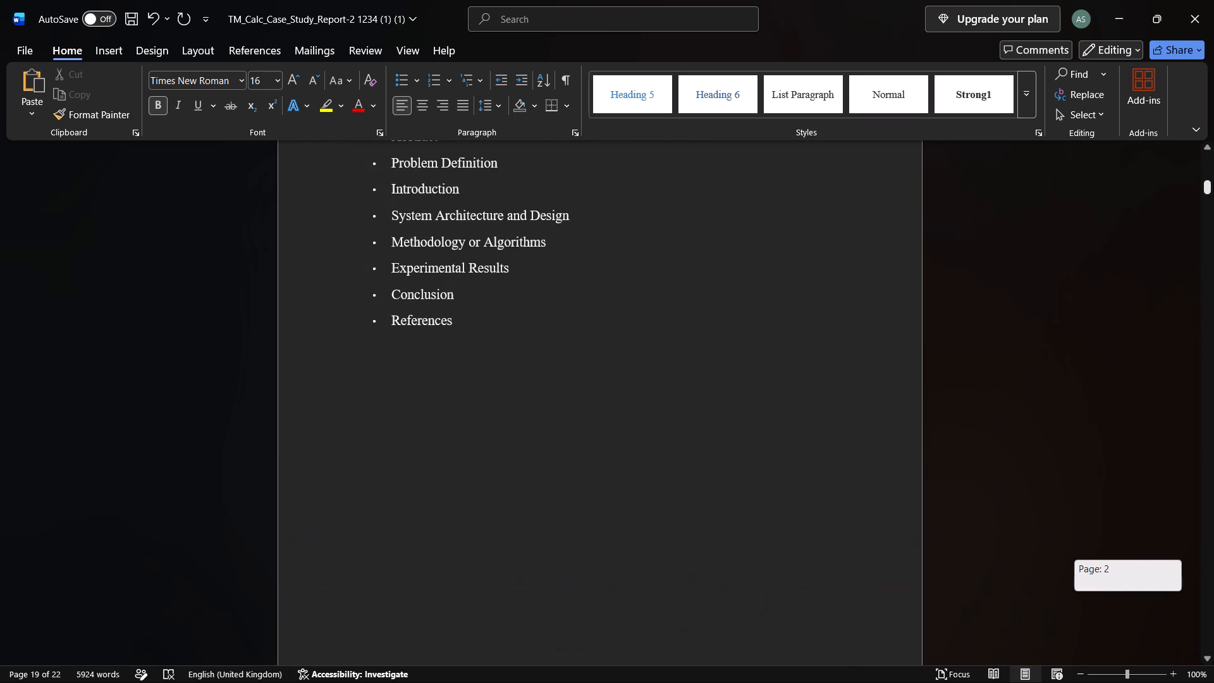
drag(1213, 186, 1213, 158)
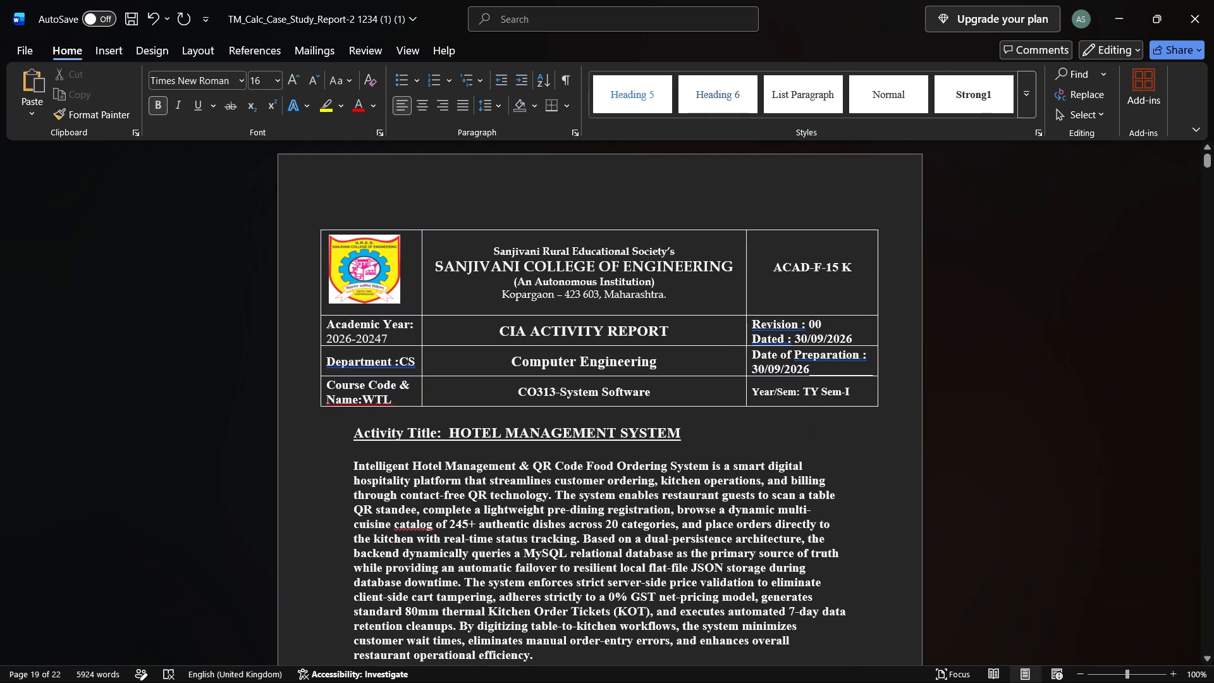
Delete the professor's name, including its title, from the line under "Course Incharge" on the cover page.
scroll(849, 398, down, 7)
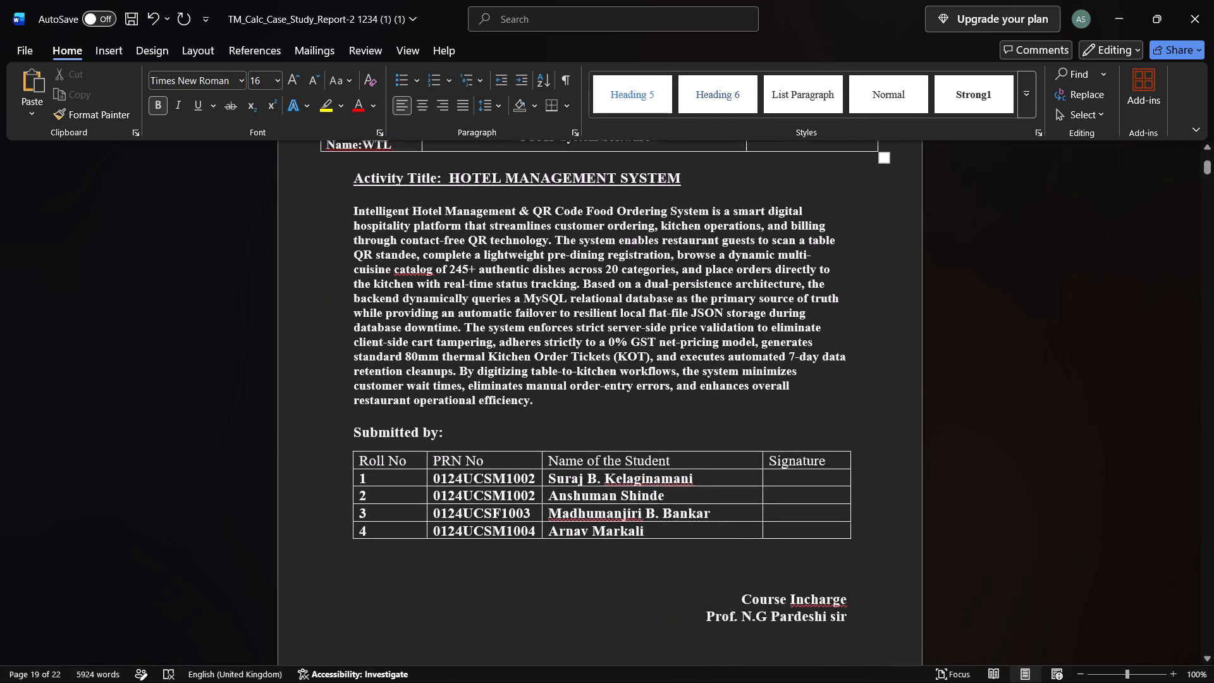
scroll(849, 398, down, 1)
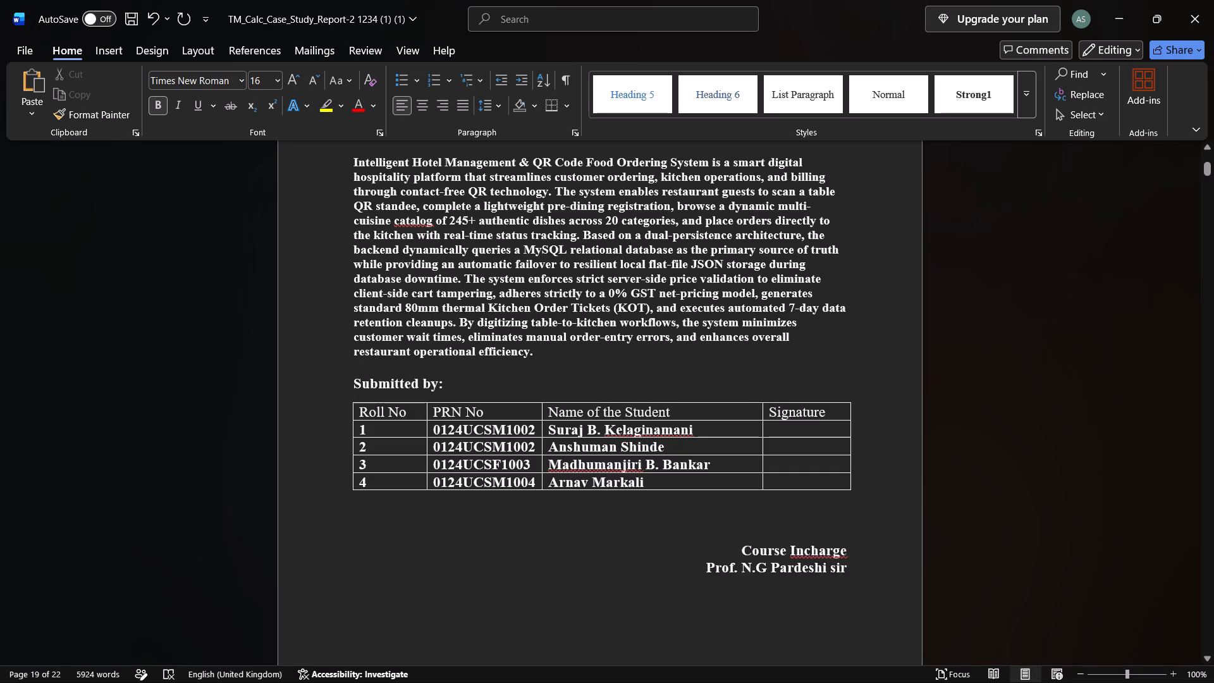
double_click(850, 563)
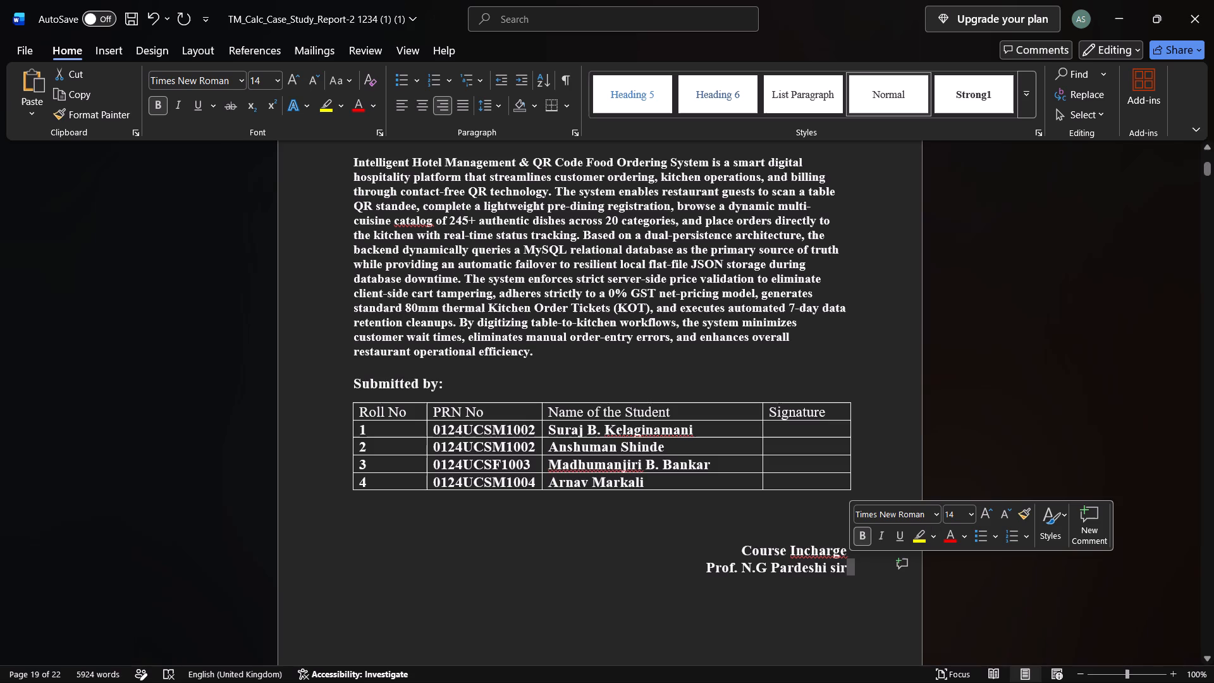
click(852, 575)
click(845, 566)
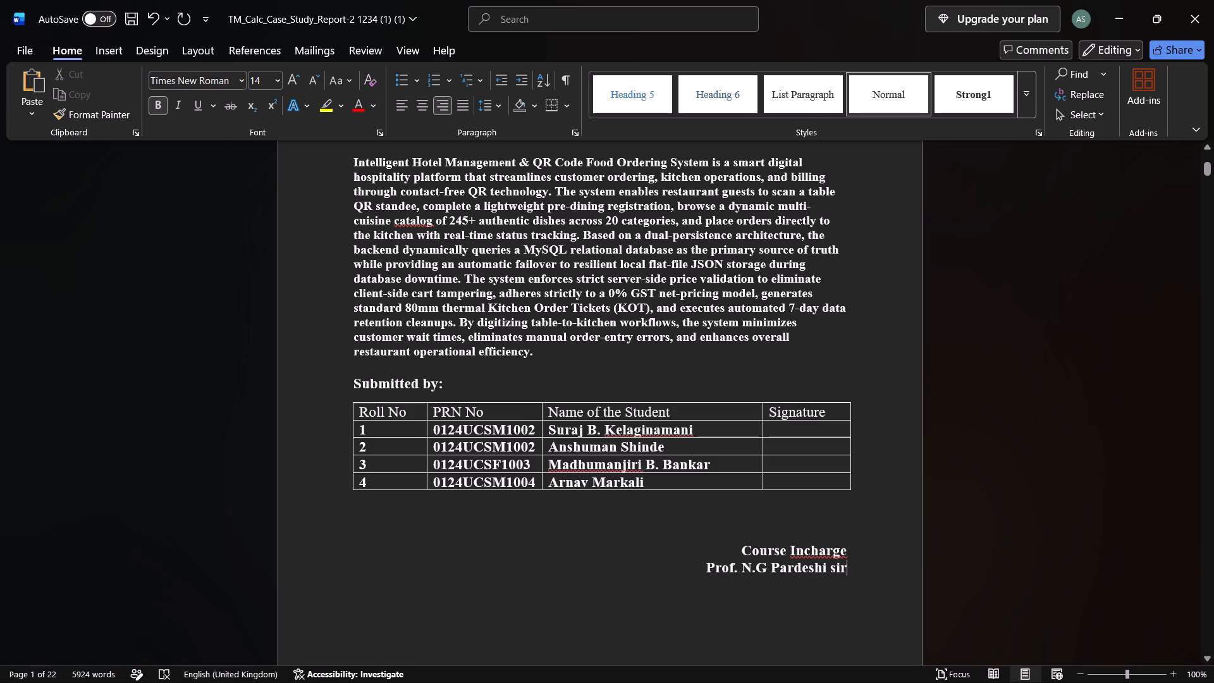
key(BackSpace)
key(BackSpace)
key(BackSpace)
key(BackSpace)
key(BackSpace)
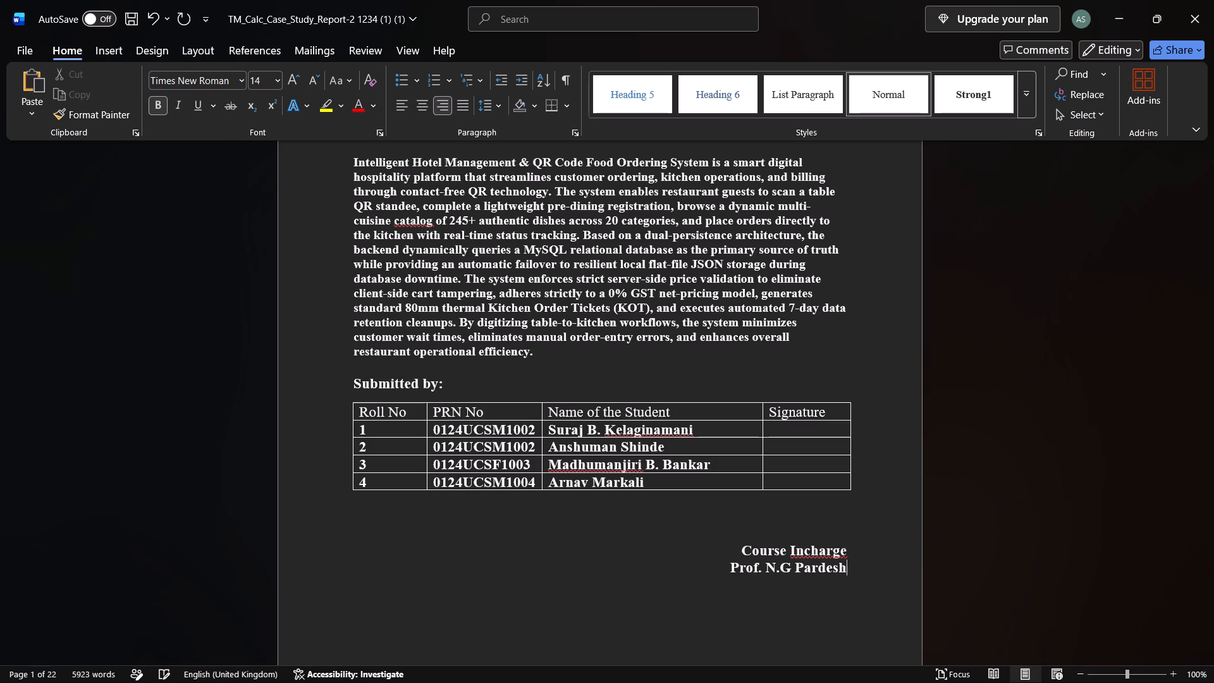
key(BackSpace)
key(BackSpace)
key(BackSpace)
key(BackSpace)
key(BackSpace)
key(BackSpace)
key(BackSpace)
key(BackSpace)
key(BackSpace)
key(BackSpace)
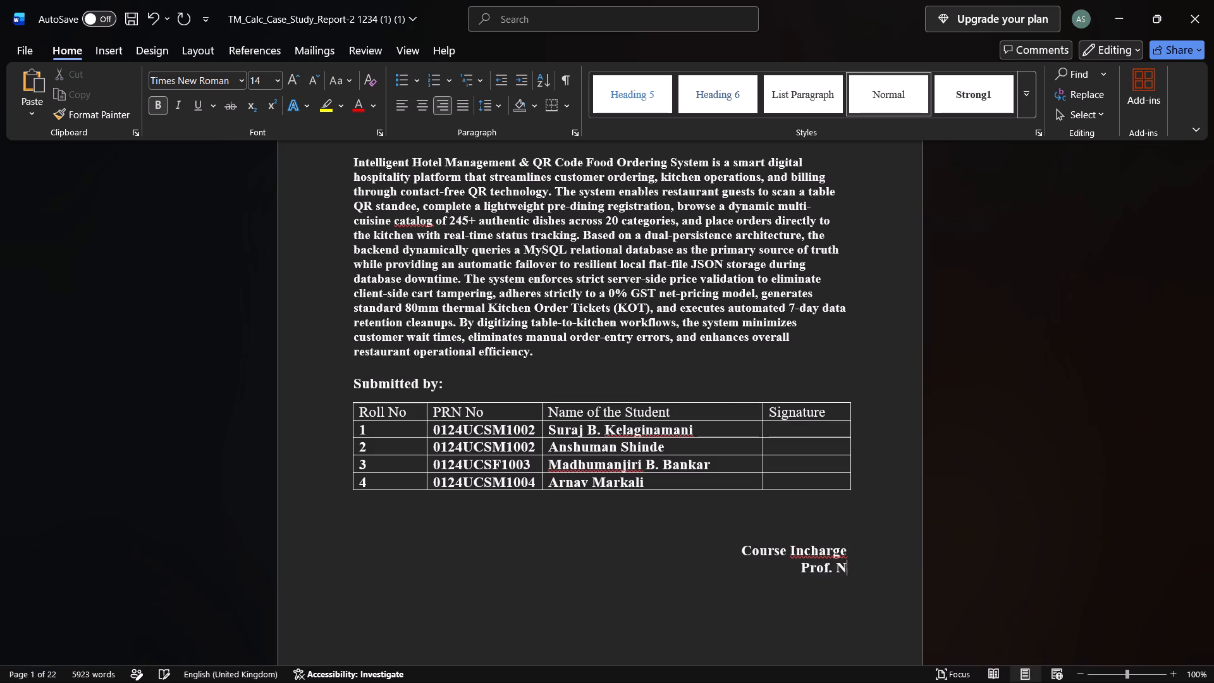
key(BackSpace)
key(BackSpace)
key(BackSpace)
key(BackSpace)
key(BackSpace)
key(BackSpace)
key(BackSpace)
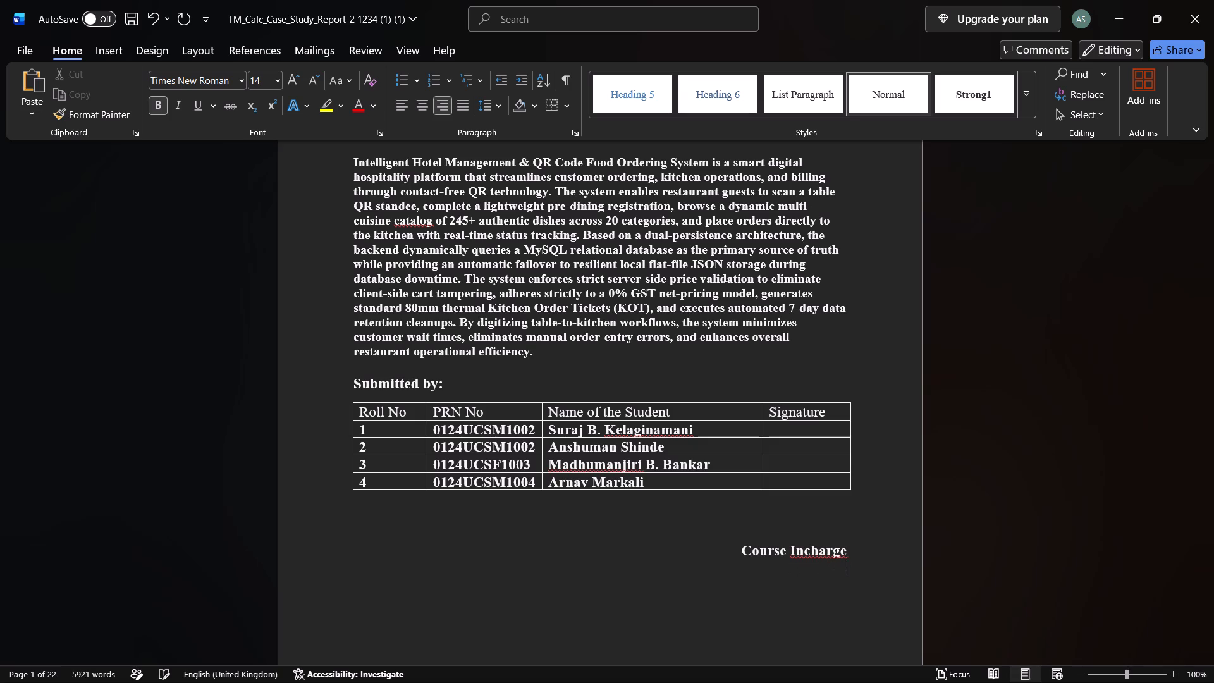
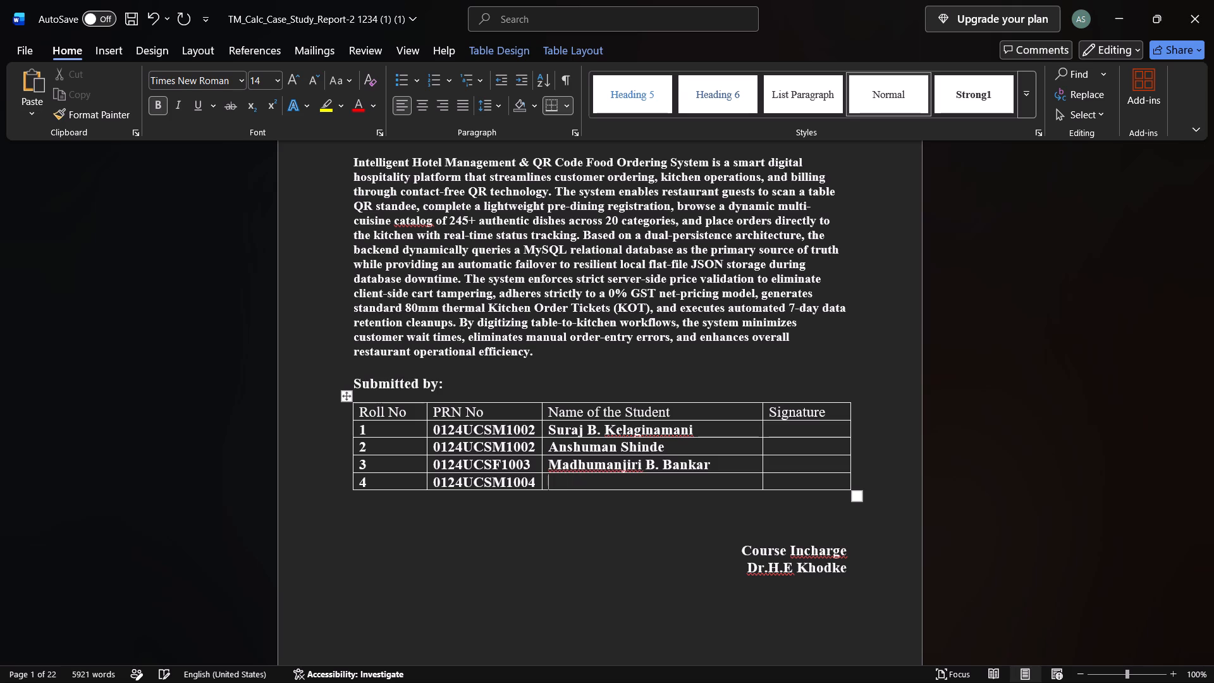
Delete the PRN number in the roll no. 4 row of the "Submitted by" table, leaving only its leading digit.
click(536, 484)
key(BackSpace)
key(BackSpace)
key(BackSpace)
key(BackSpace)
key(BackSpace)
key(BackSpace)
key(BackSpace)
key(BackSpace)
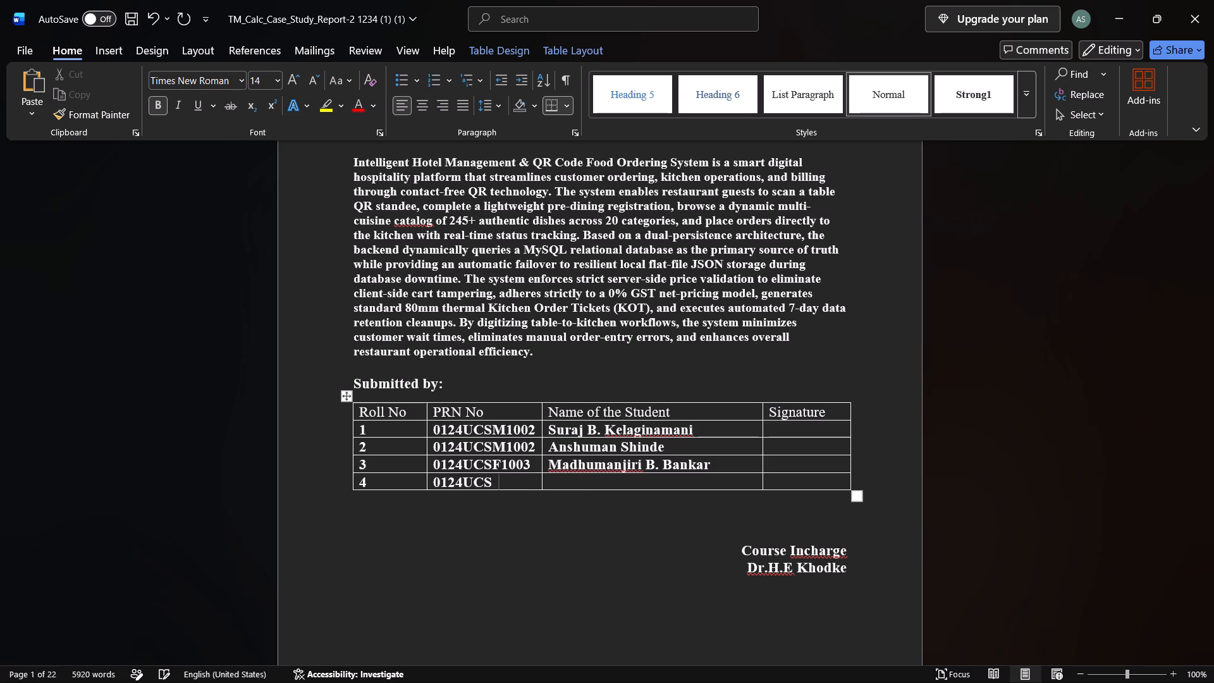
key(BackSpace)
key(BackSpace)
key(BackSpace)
Undo the recent edits back to before the PRN and student name in the roll no. 4 row were deleted.
key(ctrl+z)
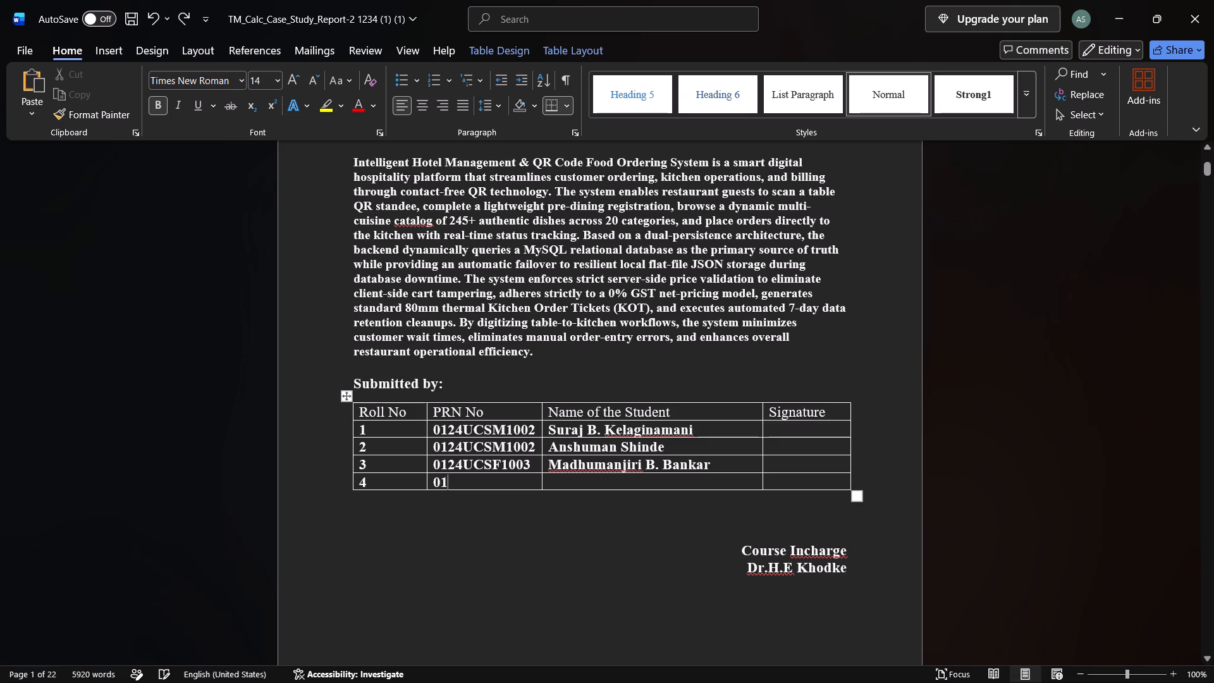
key(ctrl+z)
key(ctrl+z)
key(ctrl+z)
key(ctrl+z)
key(ctrl+z)
key(ctrl+z)
key(ctrl+z)
key(ctrl+z)
key(ctrl+z)
key(ctrl+z)
key(ctrl+z)
key(ctrl+z)
key(ctrl+z)
key(ctrl+z)
key(ctrl+z)
key(ctrl+z)
key(ctrl+z)
key(ctrl+z)
key(ctrl+z)
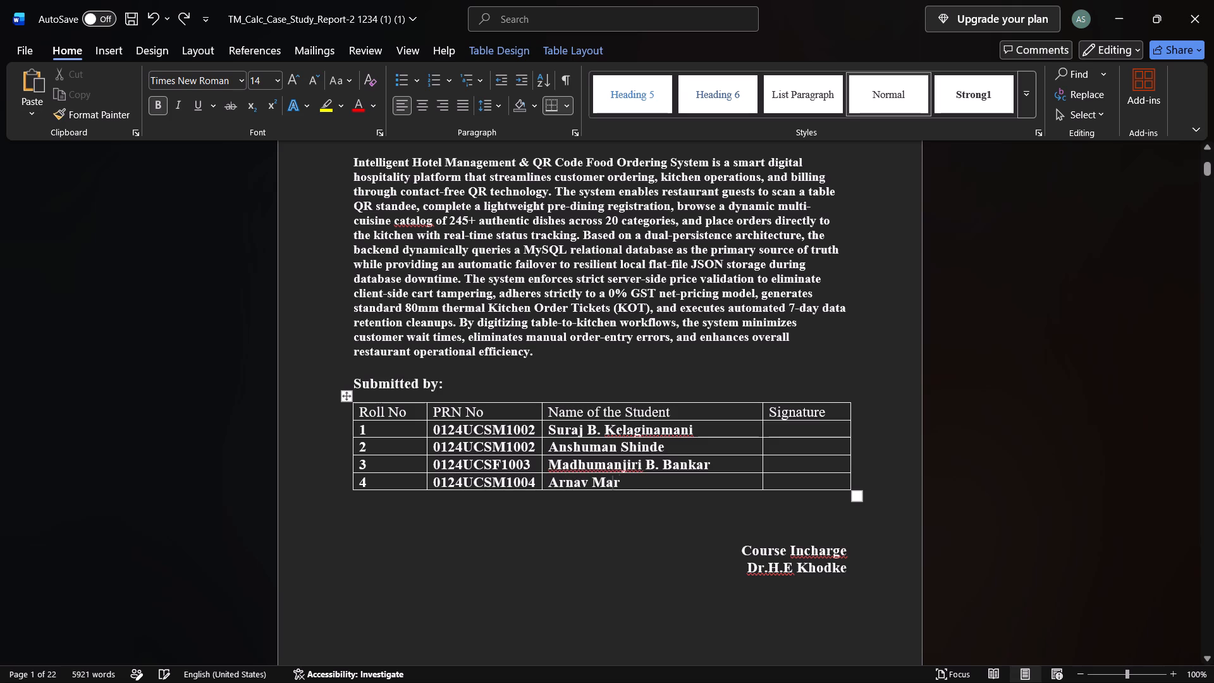
key(ctrl+z)
key(ctrl+z)
key(ctrl+z)
key(ctrl+z)
key(ctrl+z)
key(ctrl+z)
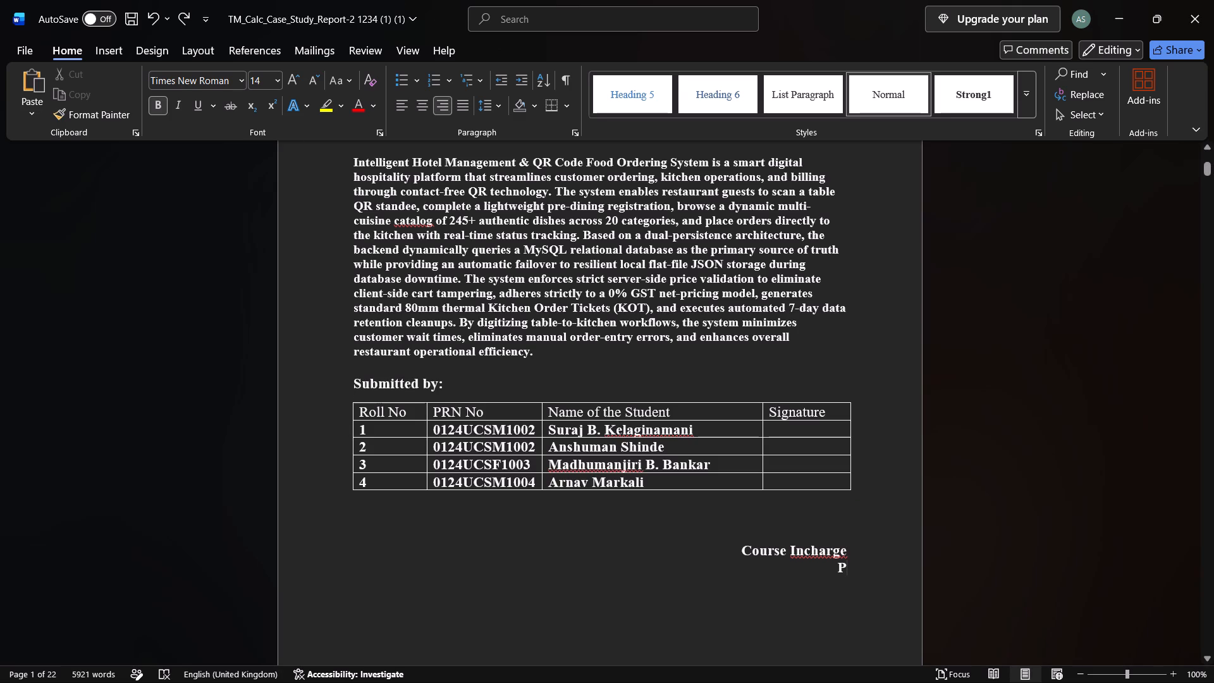
Replace the stray letter under "Course Incharge" with the copied course incharge's title and name.
key(BackSpace)
key(ctrl+v)
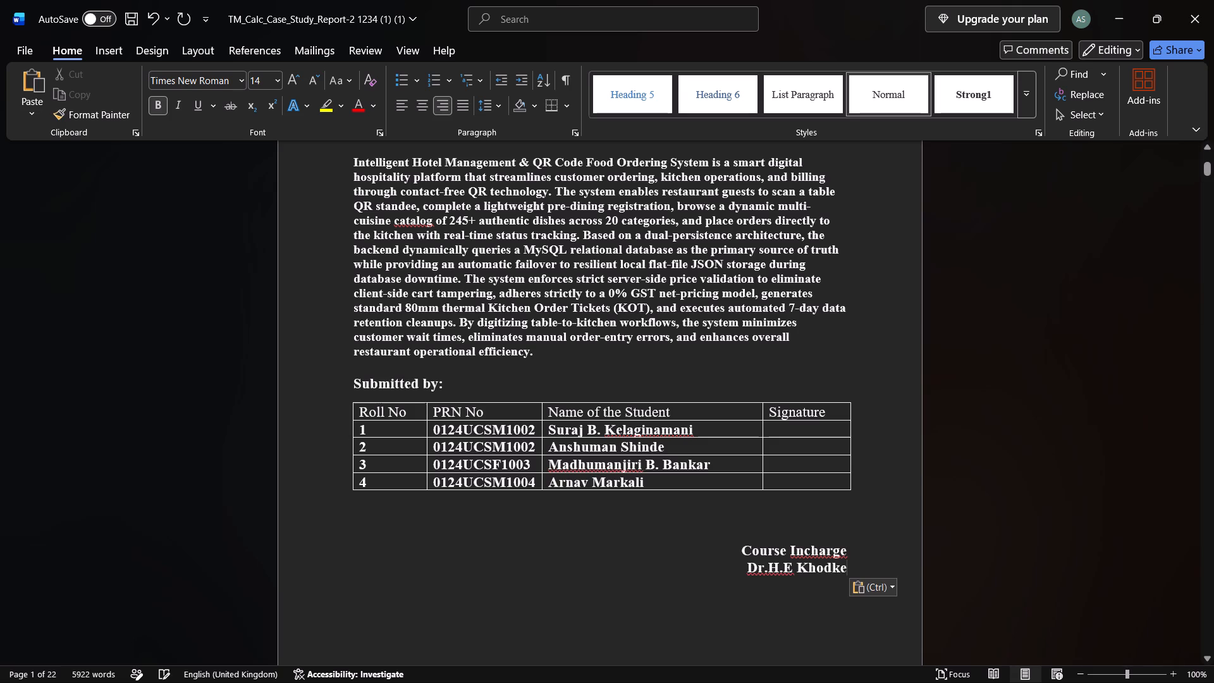
Clear the student name in the roll no. 3 row of the "Submitted by" table.
click(728, 462)
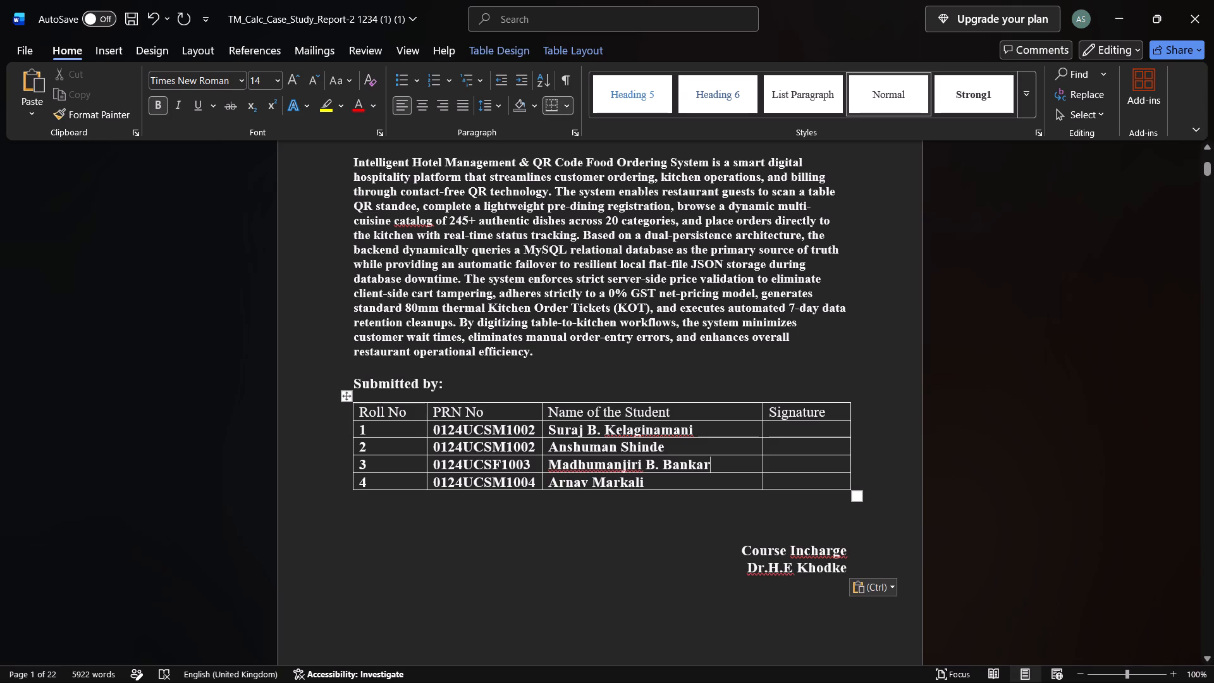
key(BackSpace)
key(BackSpace)
key(BackSpace)
key(BackSpace)
key(BackSpace)
key(BackSpace)
key(BackSpace)
key(BackSpace)
key(BackSpace)
key(BackSpace)
key(BackSpace)
key(BackSpace)
key(BackSpace)
key(BackSpace)
key(BackSpace)
key(BackSpace)
key(BackSpace)
key(BackSpace)
key(BackSpace)
key(BackSpace)
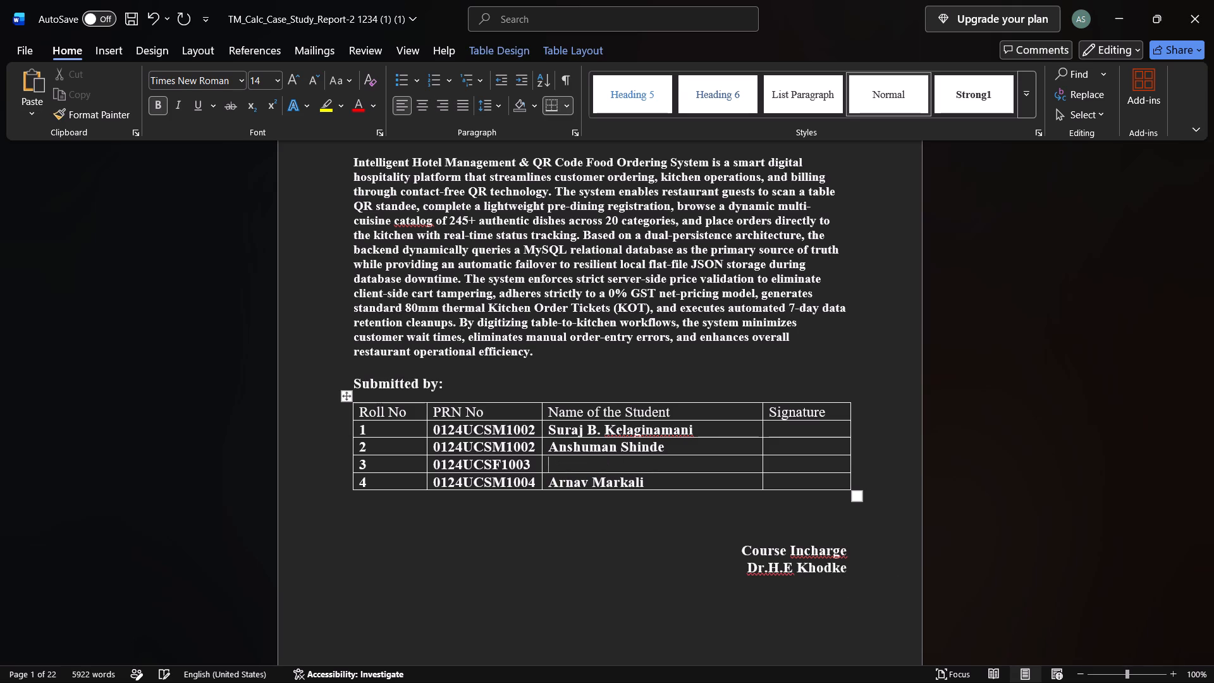
Clear the PRN number in the roll no. 3 row of the "Submitted by" table.
click(533, 464)
key(BackSpace)
key(BackSpace)
key(BackSpace)
key(BackSpace)
key(BackSpace)
key(BackSpace)
key(BackSpace)
key(BackSpace)
key(BackSpace)
key(BackSpace)
key(BackSpace)
key(BackSpace)
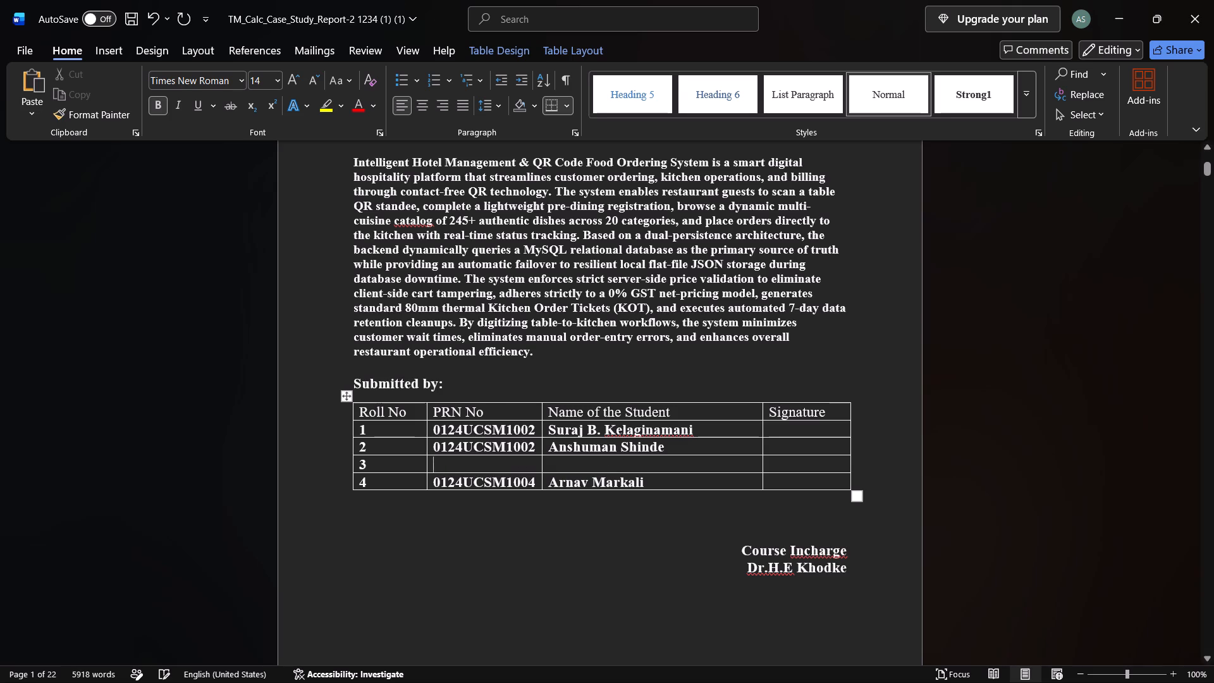
Clear the PRN number in the roll no. 1 row of the "Submitted by" table.
click(535, 427)
key(BackSpace)
key(BackSpace)
key(BackSpace)
key(BackSpace)
key(BackSpace)
key(BackSpace)
key(BackSpace)
key(BackSpace)
key(BackSpace)
key(BackSpace)
key(BackSpace)
key(BackSpace)
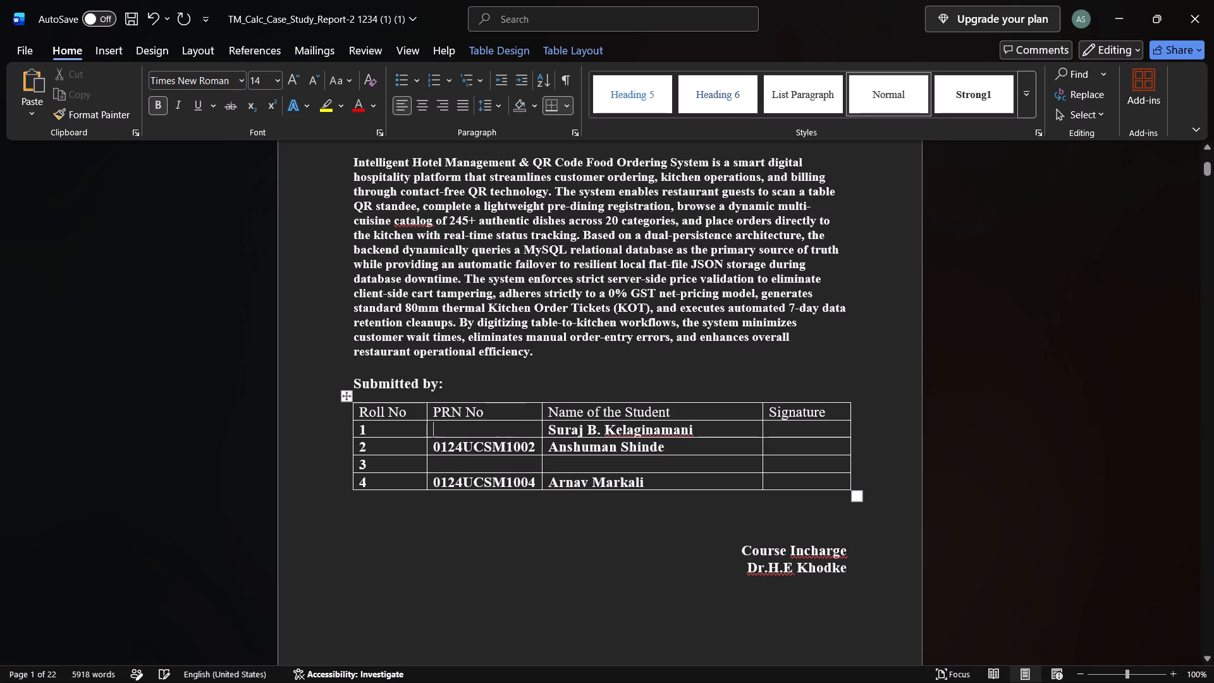
Clear the student name in the roll no. 1 row of the "Submitted by" table.
click(727, 429)
key(BackSpace)
key(BackSpace)
key(BackSpace)
key(BackSpace)
key(BackSpace)
key(BackSpace)
key(BackSpace)
key(BackSpace)
key(BackSpace)
key(BackSpace)
key(BackSpace)
key(BackSpace)
key(BackSpace)
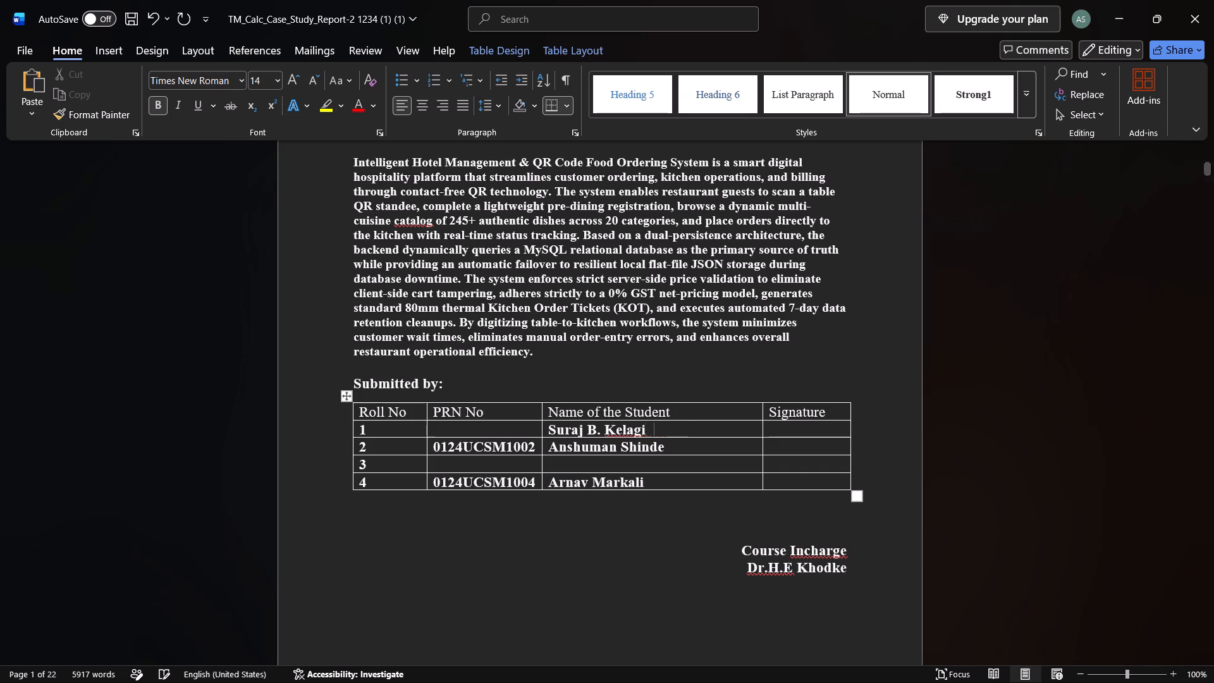
key(BackSpace)
key(BackSpace)
key(BackSpace)
key(BackSpace)
key(BackSpace)
key(BackSpace)
key(BackSpace)
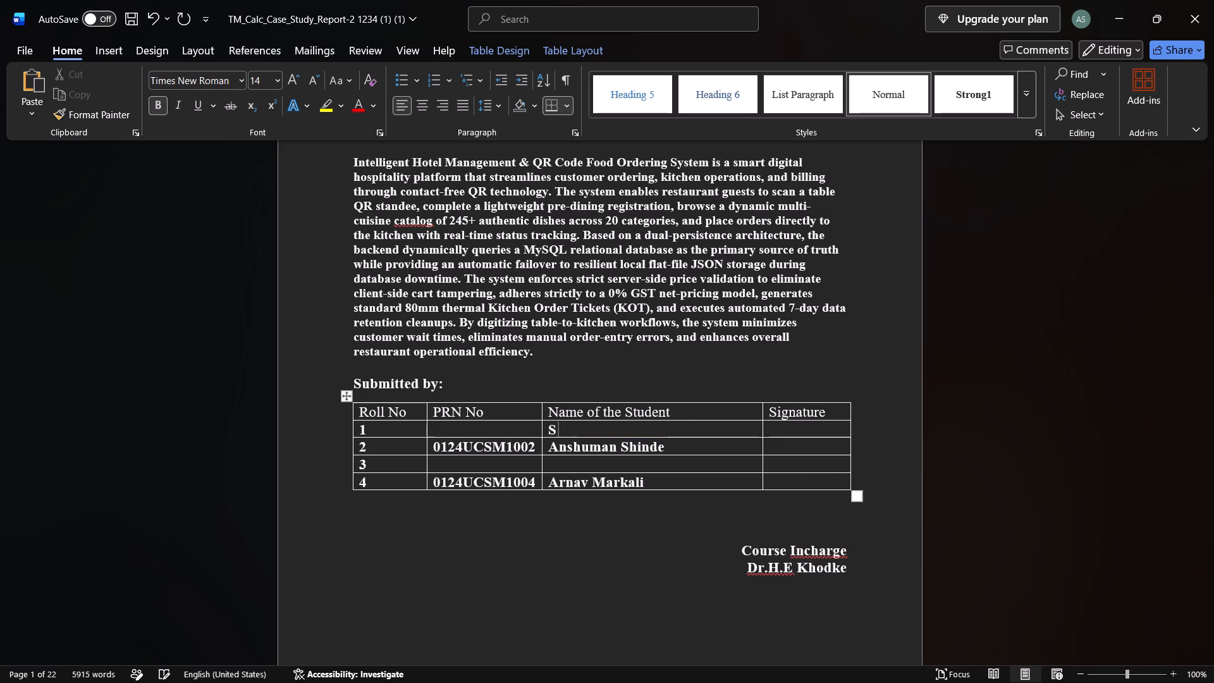
key(BackSpace)
Enter the new student's first name and surname in the roll no. 3 row of the "Submitted by" table.
click(596, 464)
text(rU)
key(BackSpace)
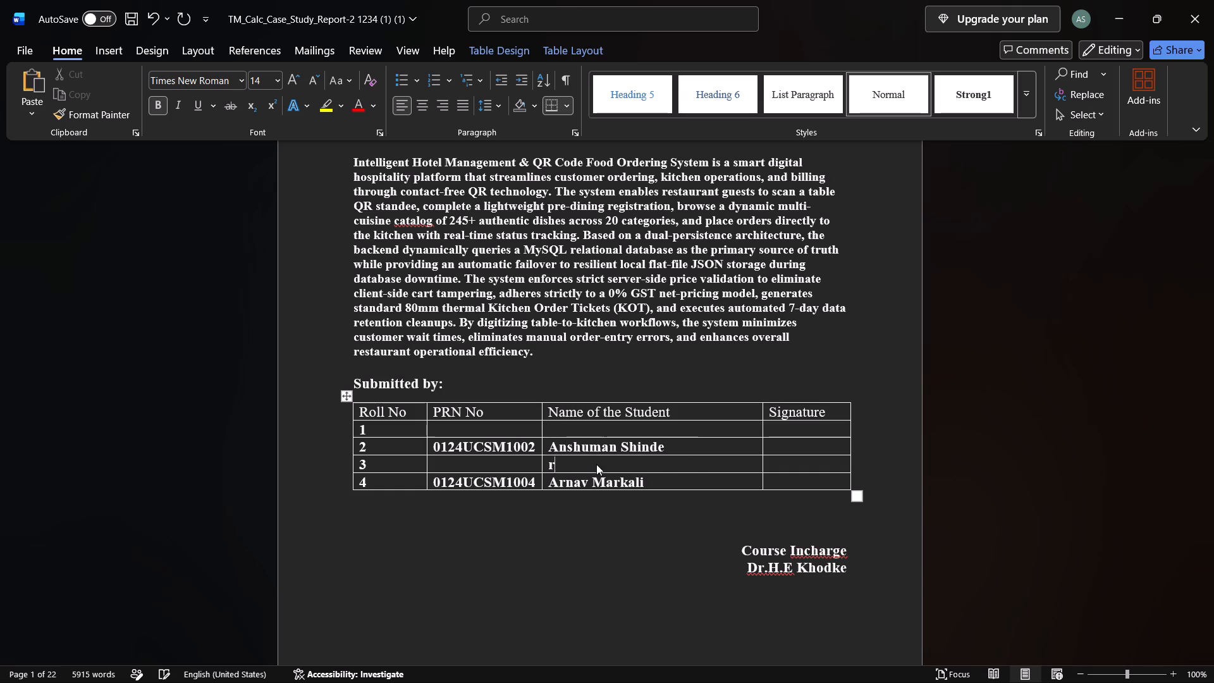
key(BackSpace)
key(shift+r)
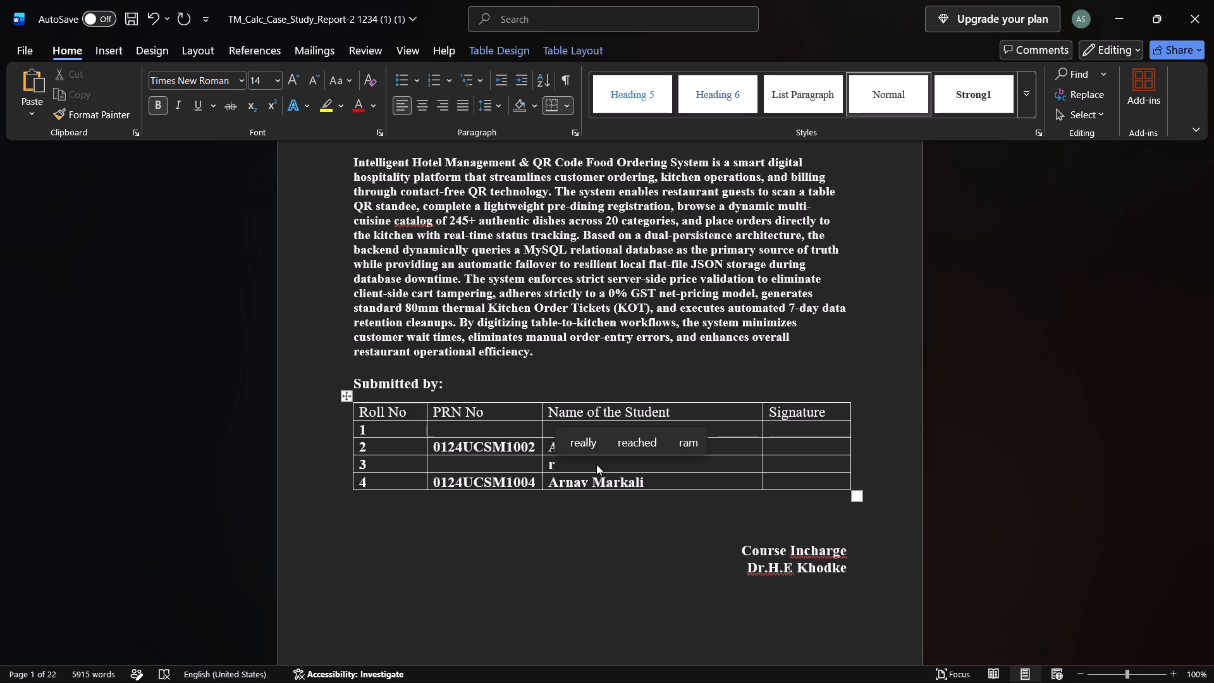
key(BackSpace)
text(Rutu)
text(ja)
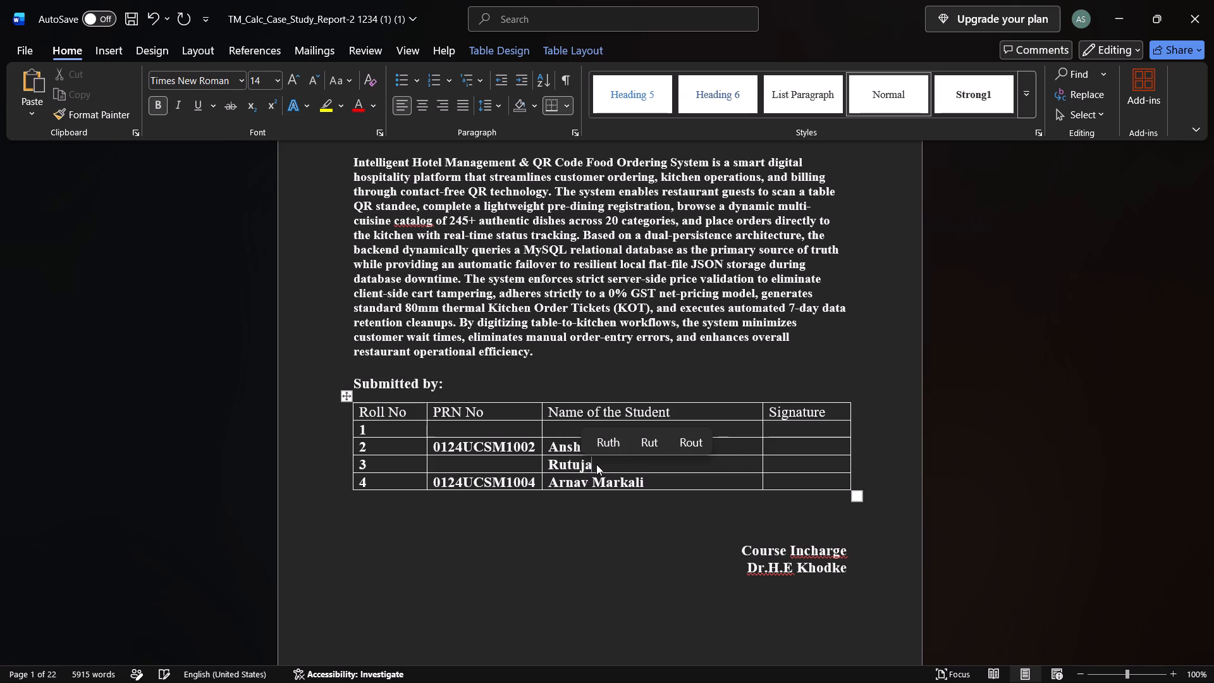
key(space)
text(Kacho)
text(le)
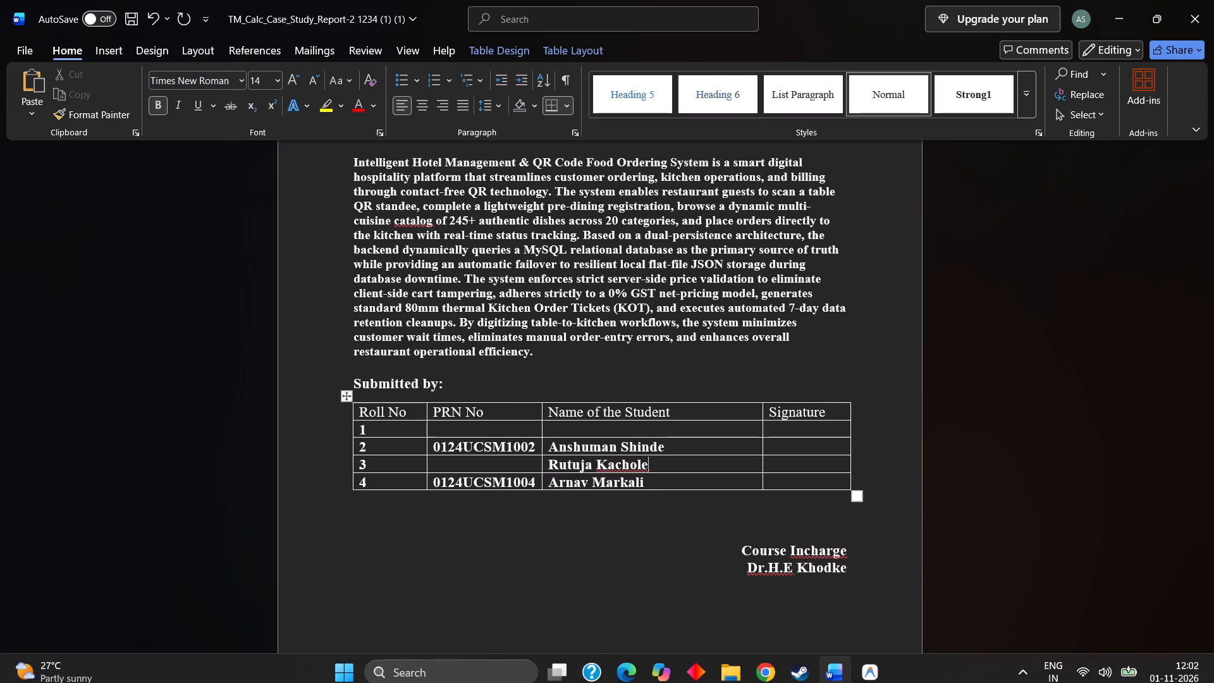
Delete the surname from the new student's name in the roll no. 3 row, keeping only the first name.
click(871, 235)
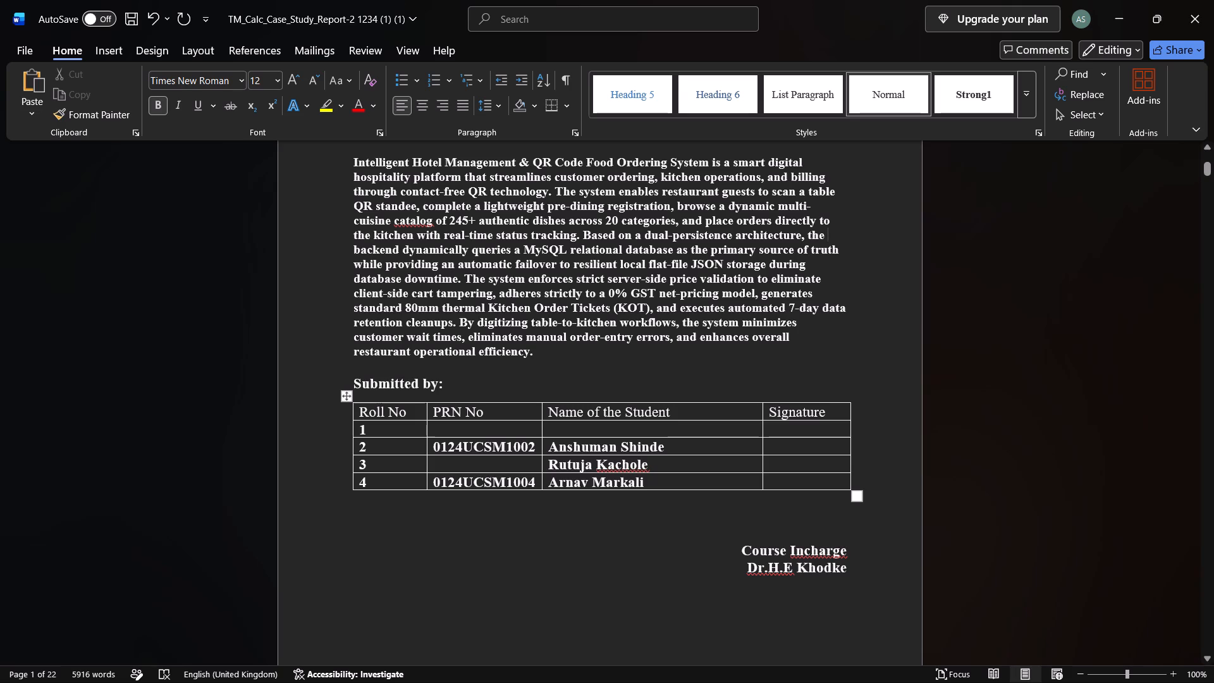
click(665, 465)
key(BackSpace)
key(BackSpace)
key(BackSpace)
key(BackSpace)
key(BackSpace)
key(BackSpace)
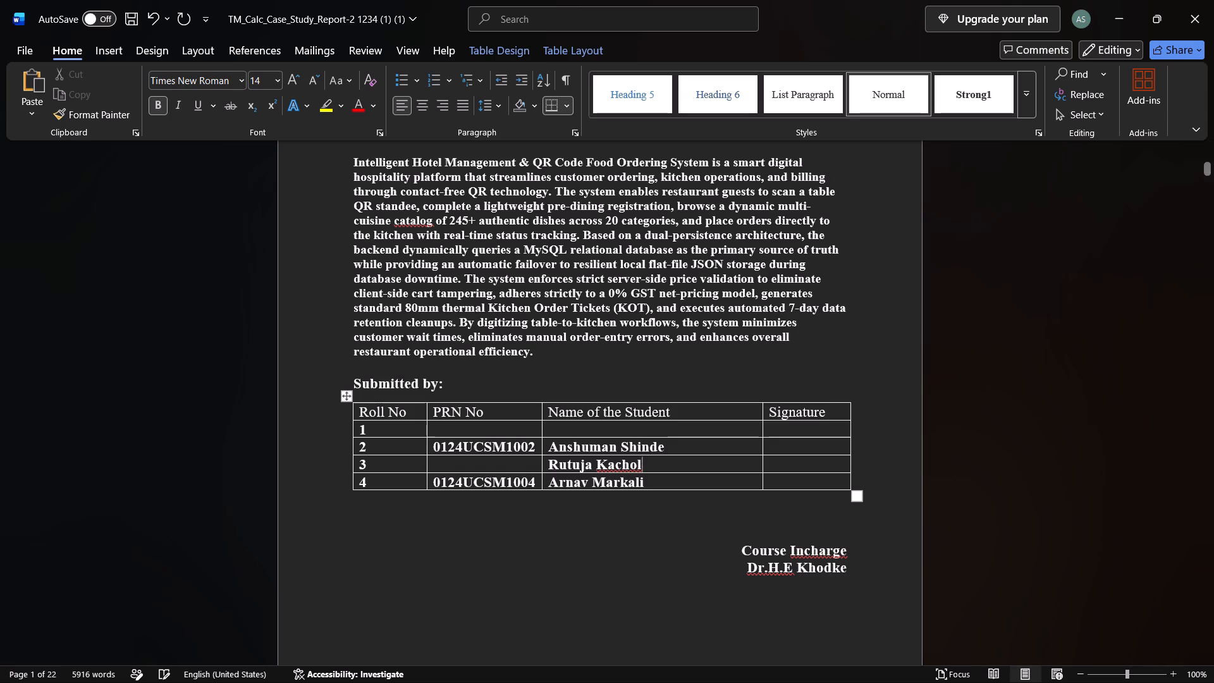
key(BackSpace)
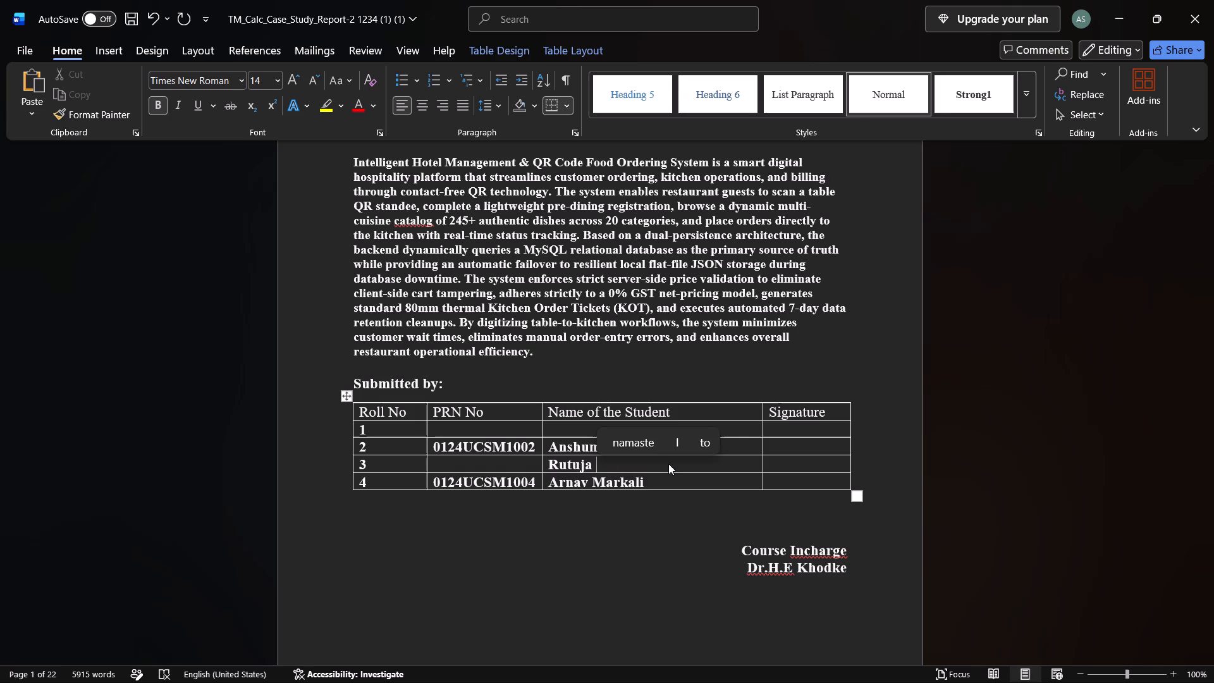
Save the case study report under its current file name.
click(21, 54)
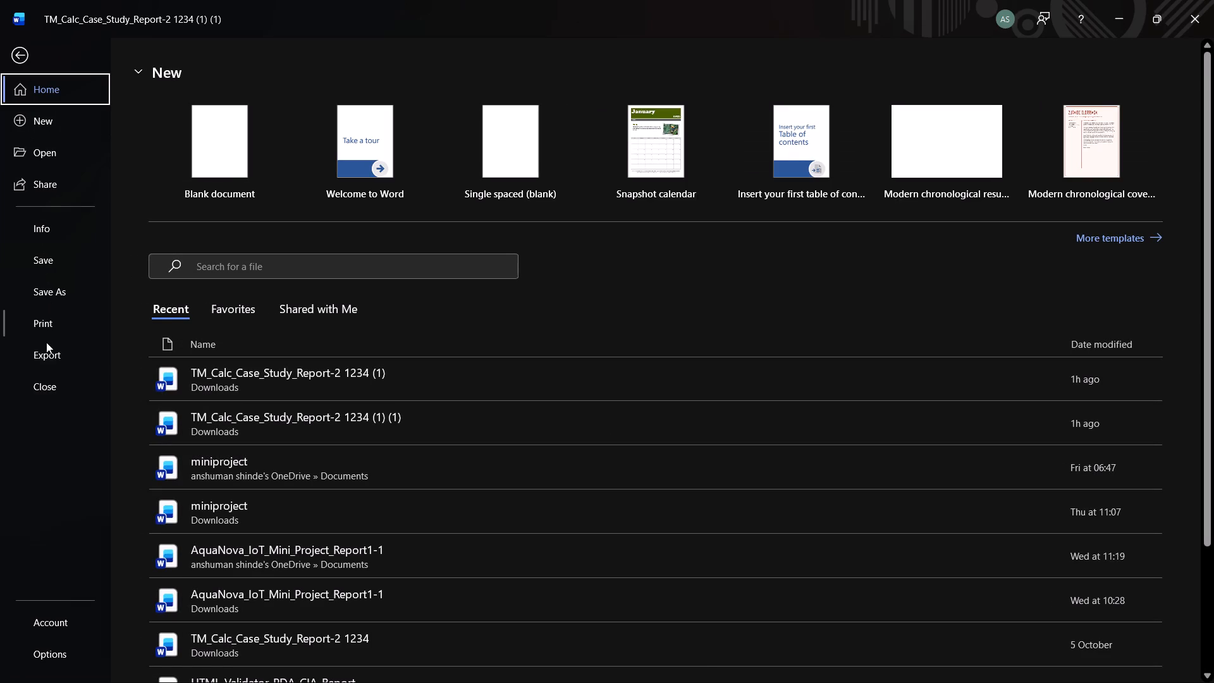
click(46, 271)
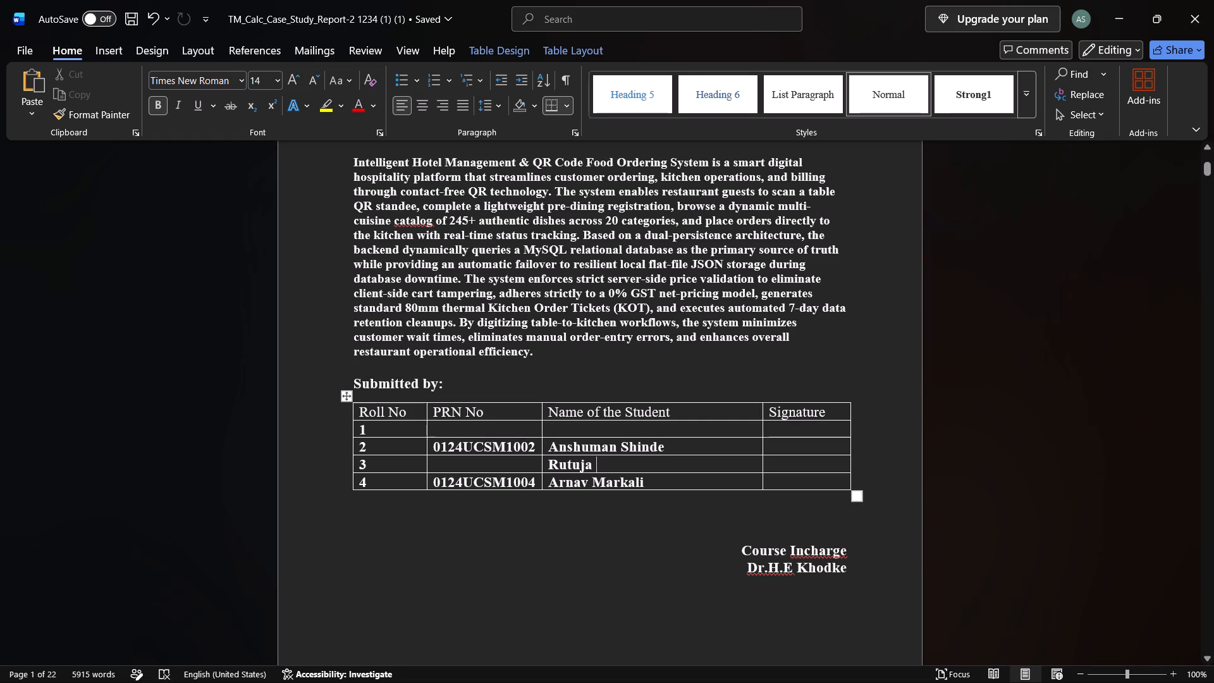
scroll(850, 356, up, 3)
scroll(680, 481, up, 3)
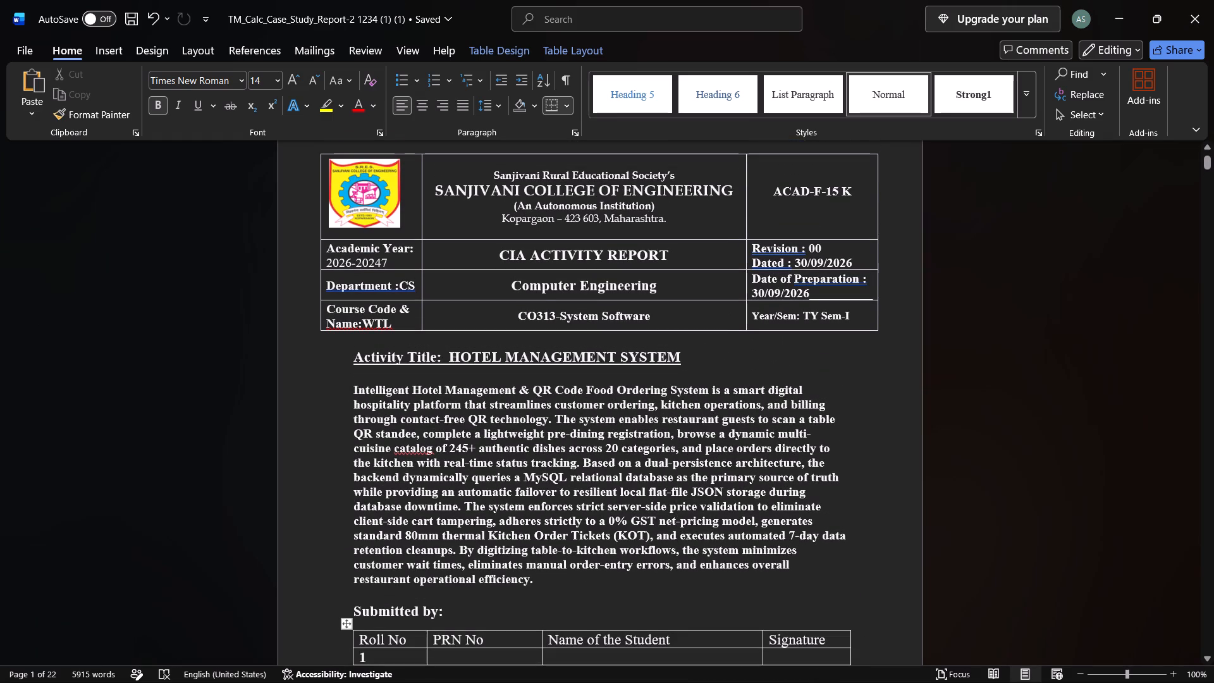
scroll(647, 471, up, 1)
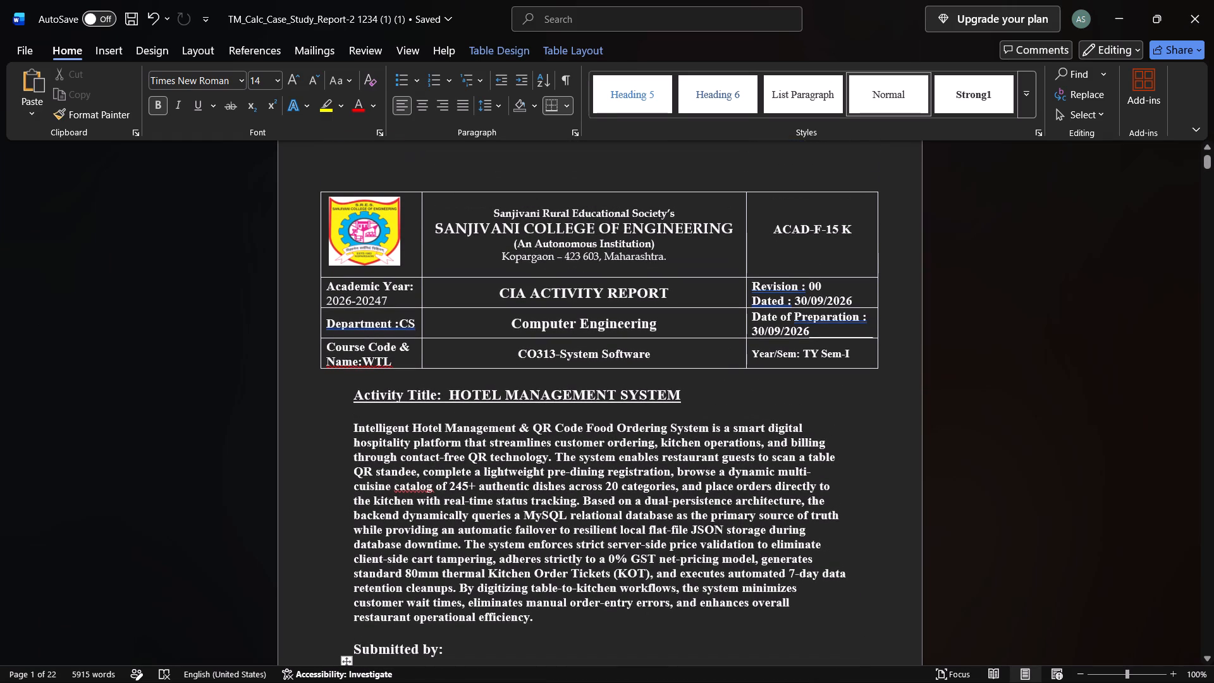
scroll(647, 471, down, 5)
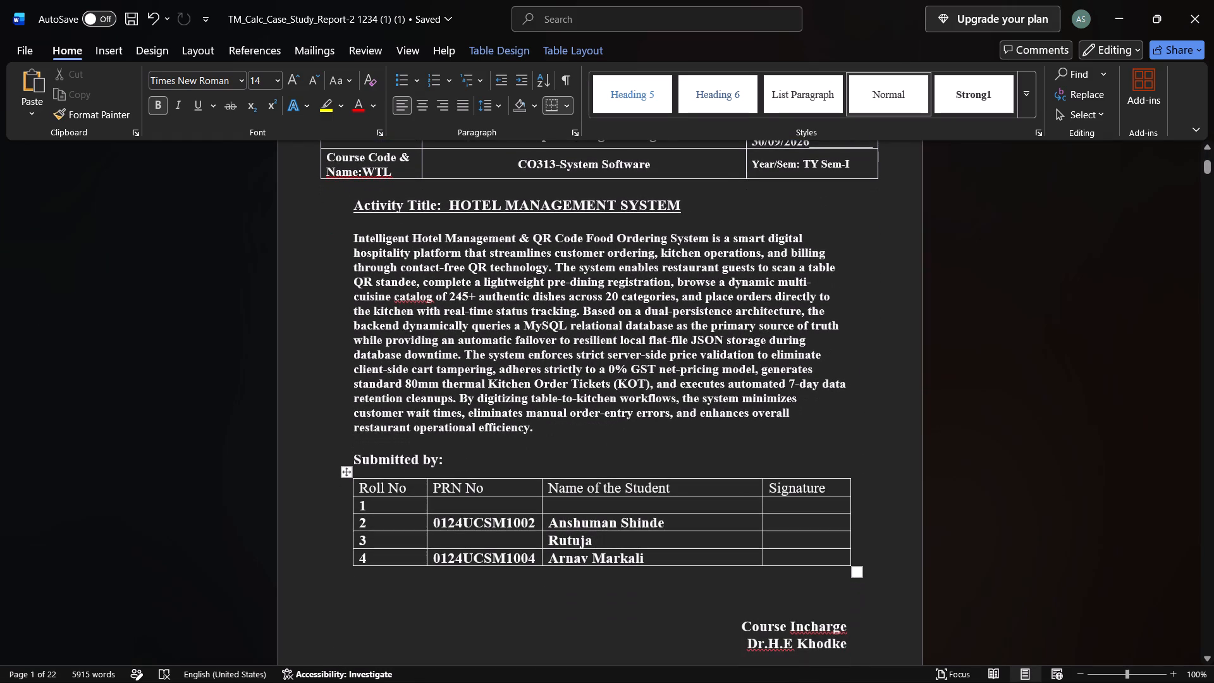
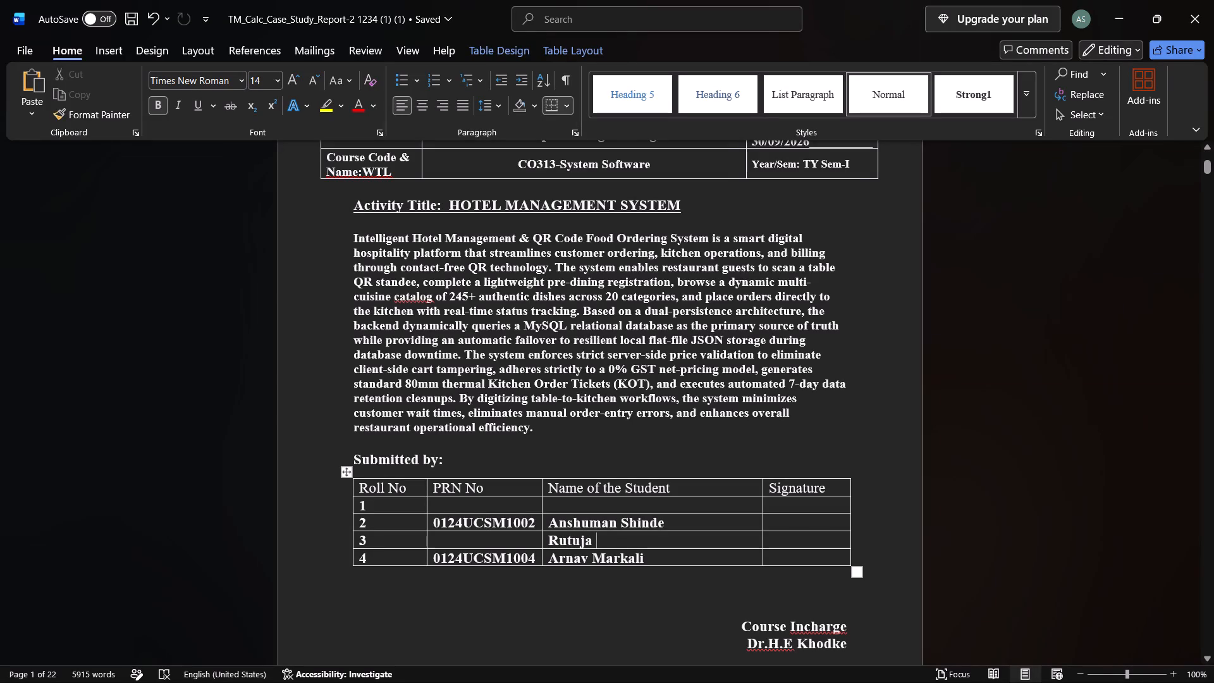
Enter 0 in the student name cell of the roll no. 1 row in the "Submitted by" table.
click(566, 508)
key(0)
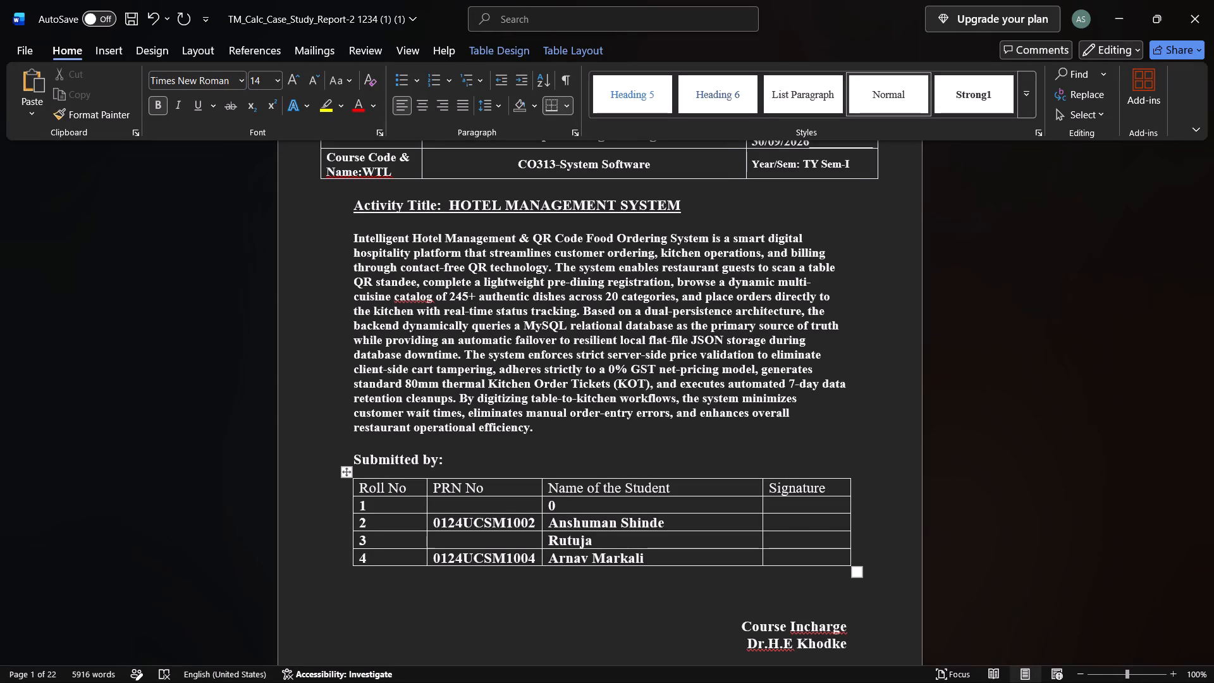
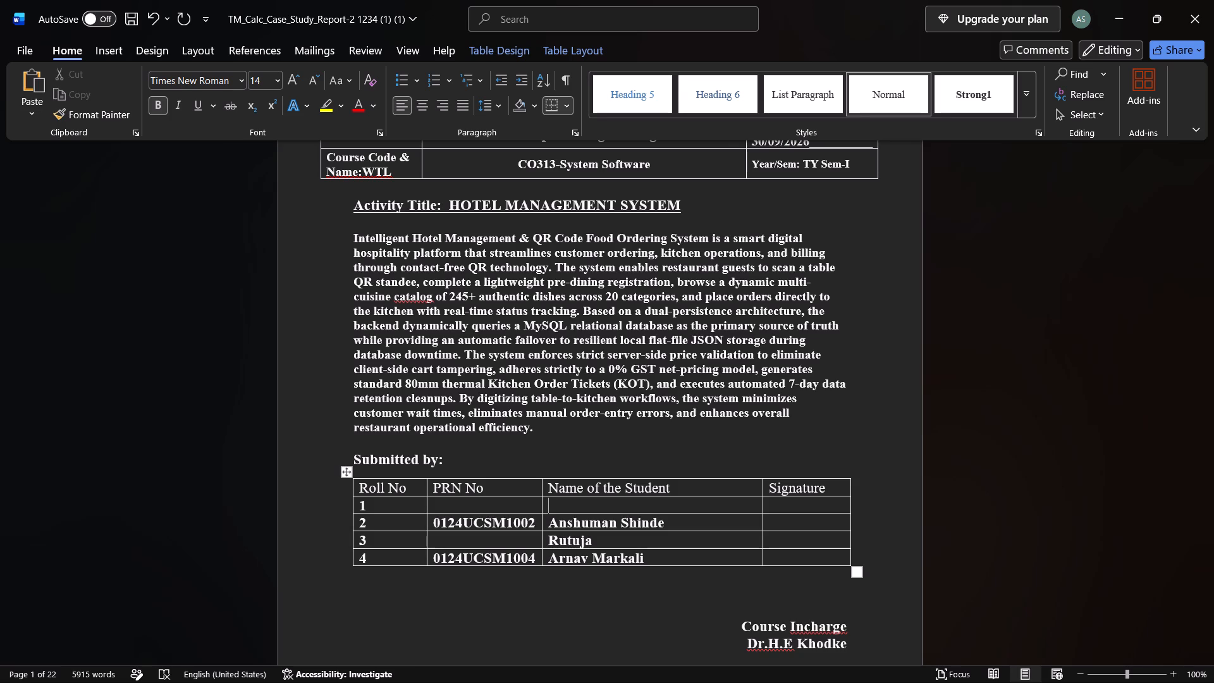
Enter the student's first name in the name cell of the roll no. 1 row in the "Submitted by" table.
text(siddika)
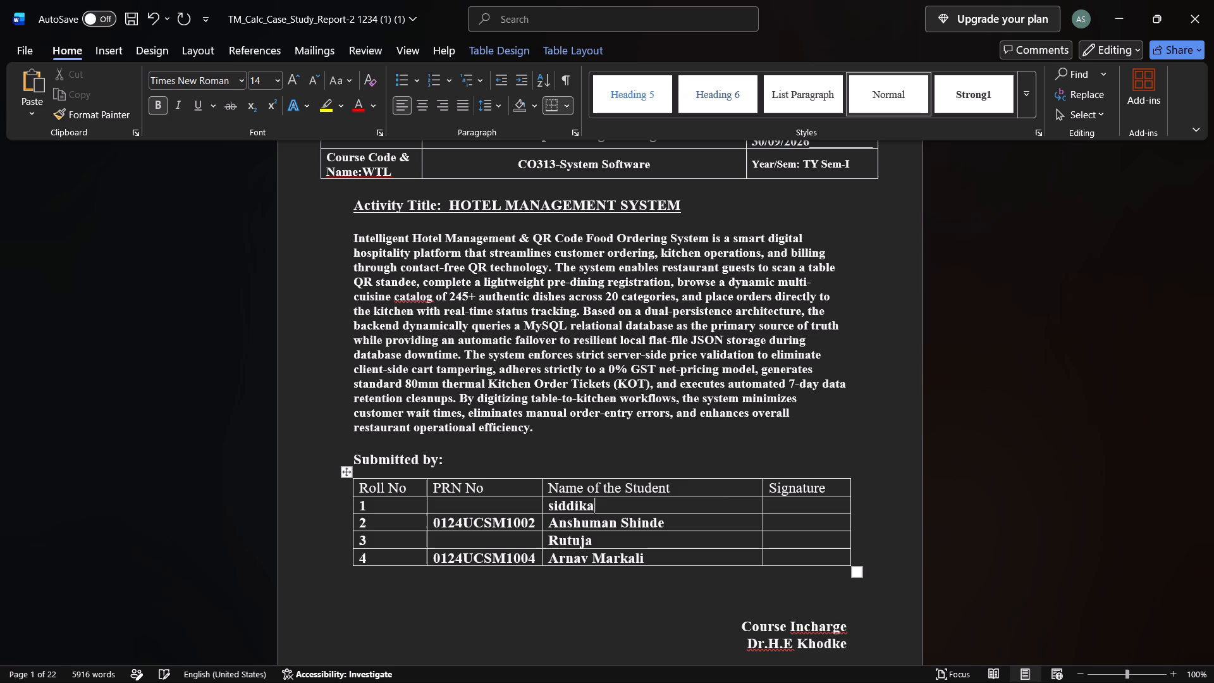
Add the student's surname after the first name in the roll no. 3 row of the "Submitted by" table.
click(605, 543)
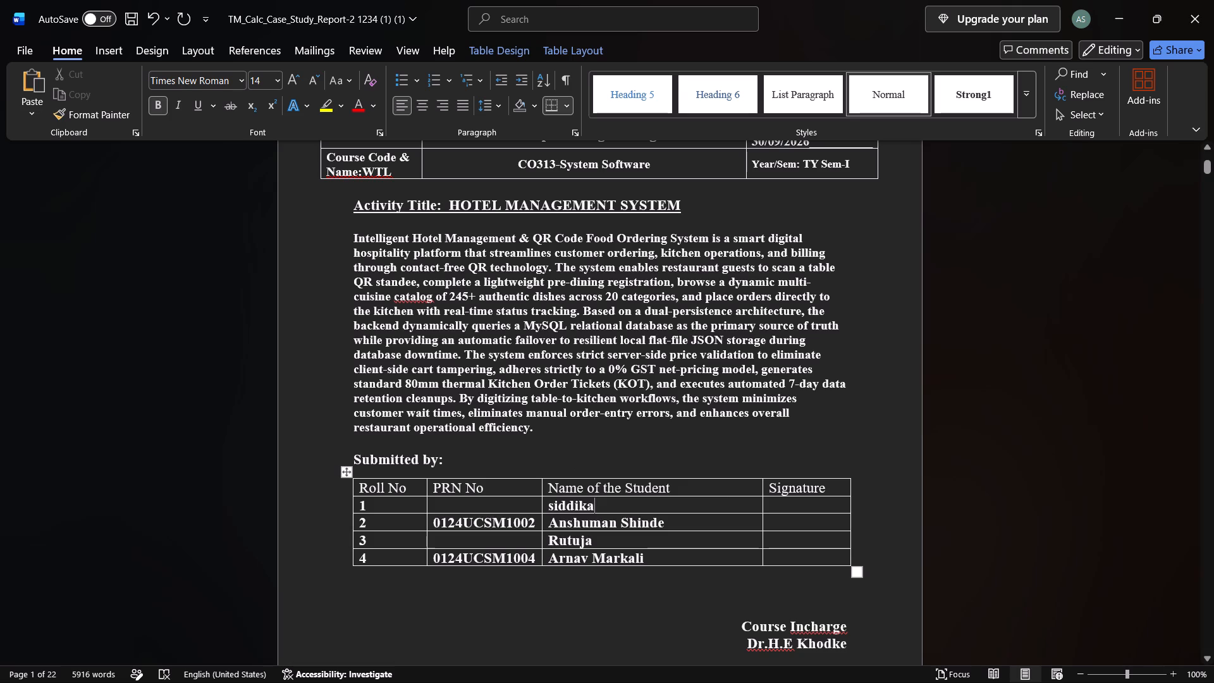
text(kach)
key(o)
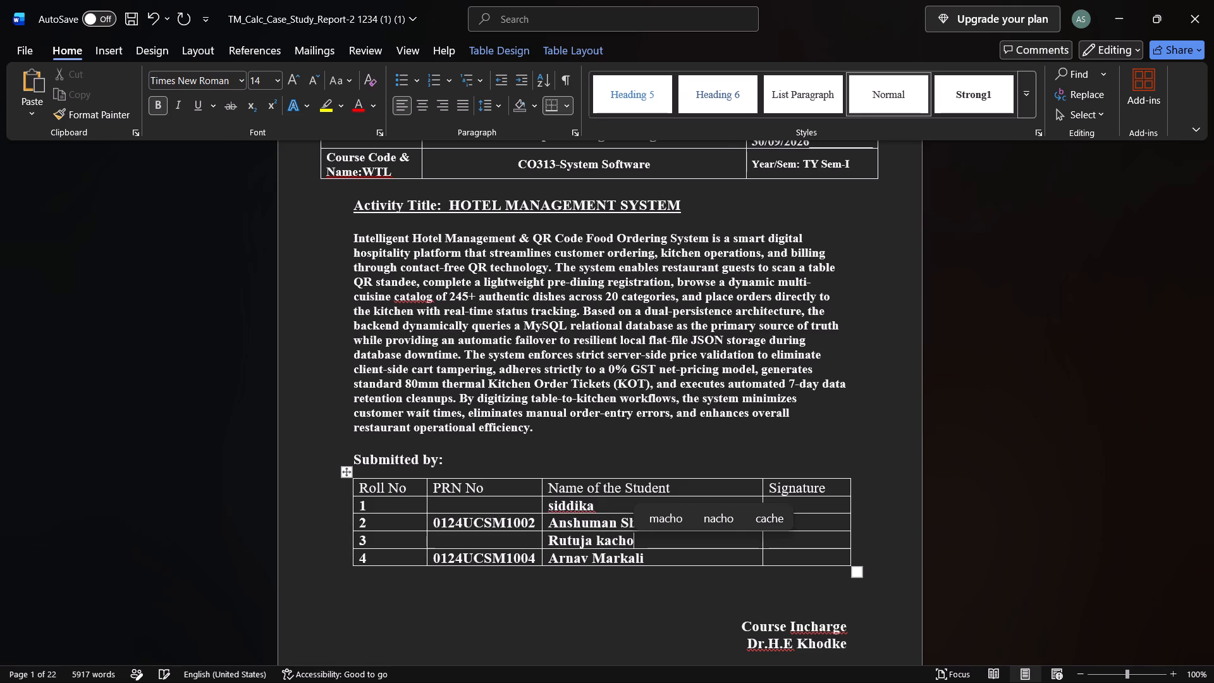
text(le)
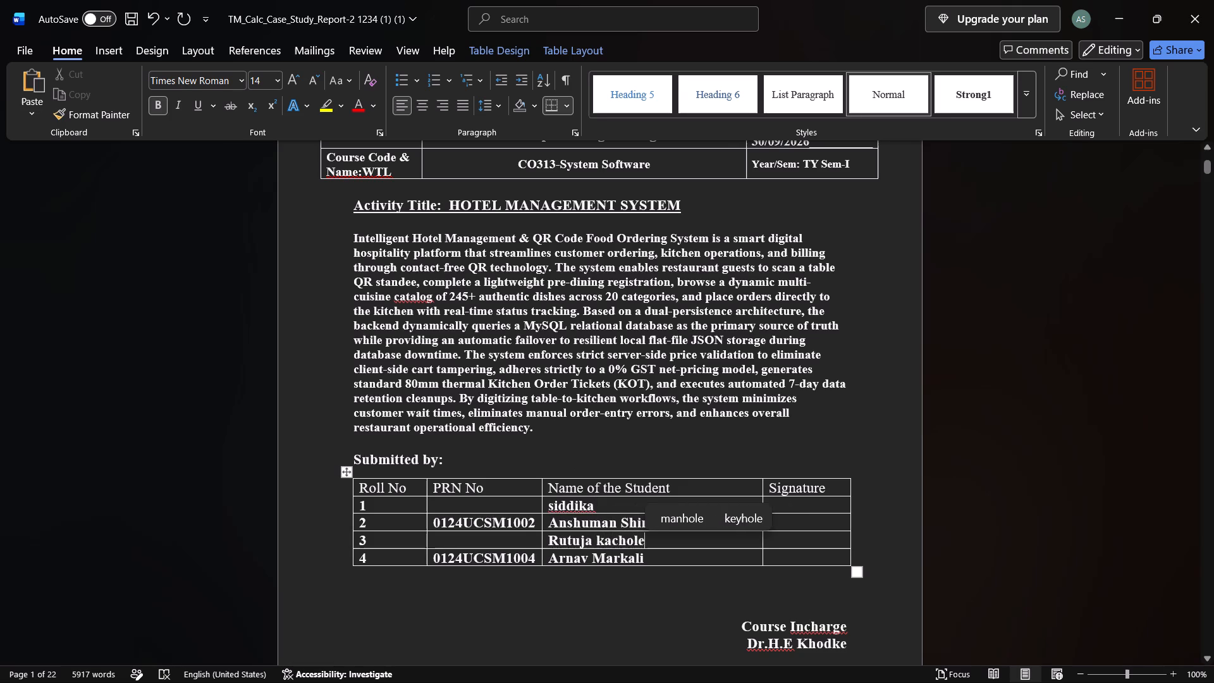
Extend the student name in the roll no. 1 row, starting with a space after the first name.
click(611, 501)
click(611, 501)
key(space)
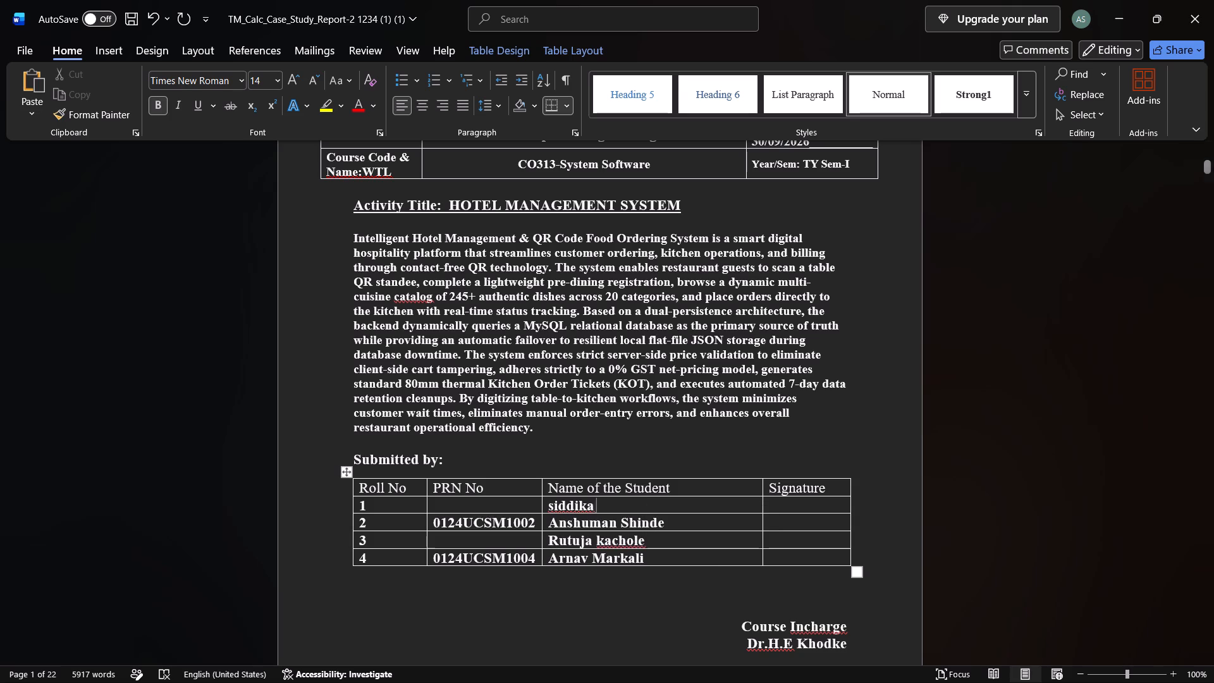
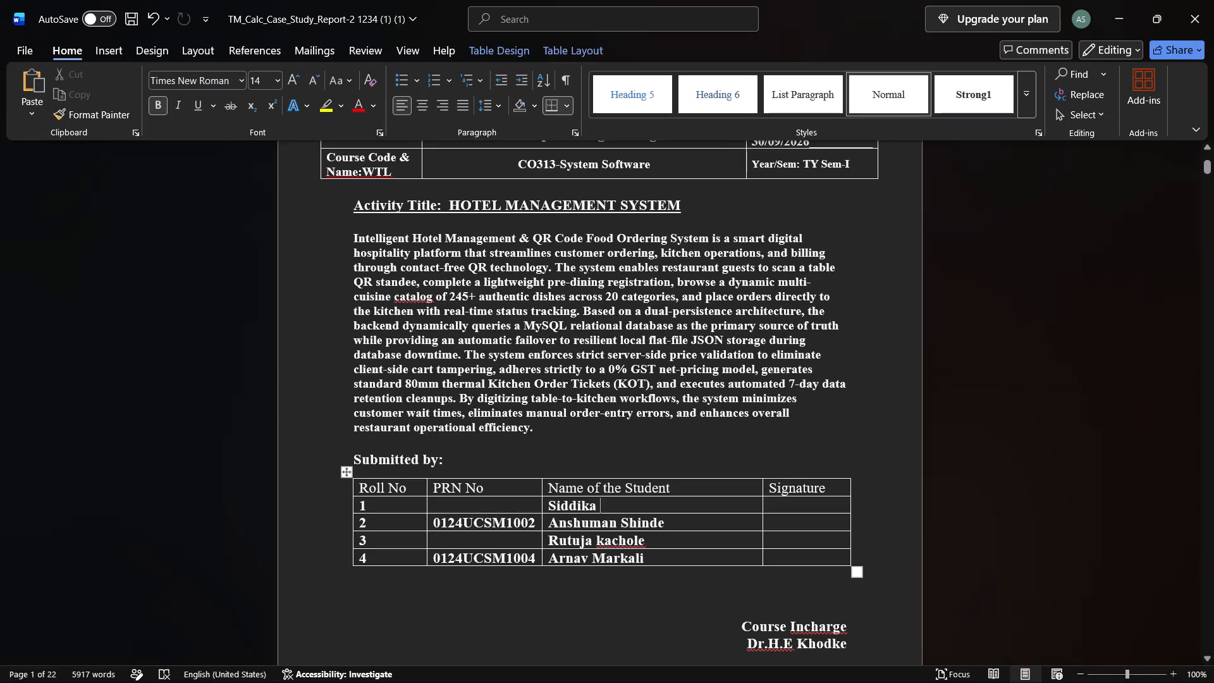
Enter the student's PRN in the PRN No cell of the roll no. 3 row in the "Submitted by" table.
click(453, 545)
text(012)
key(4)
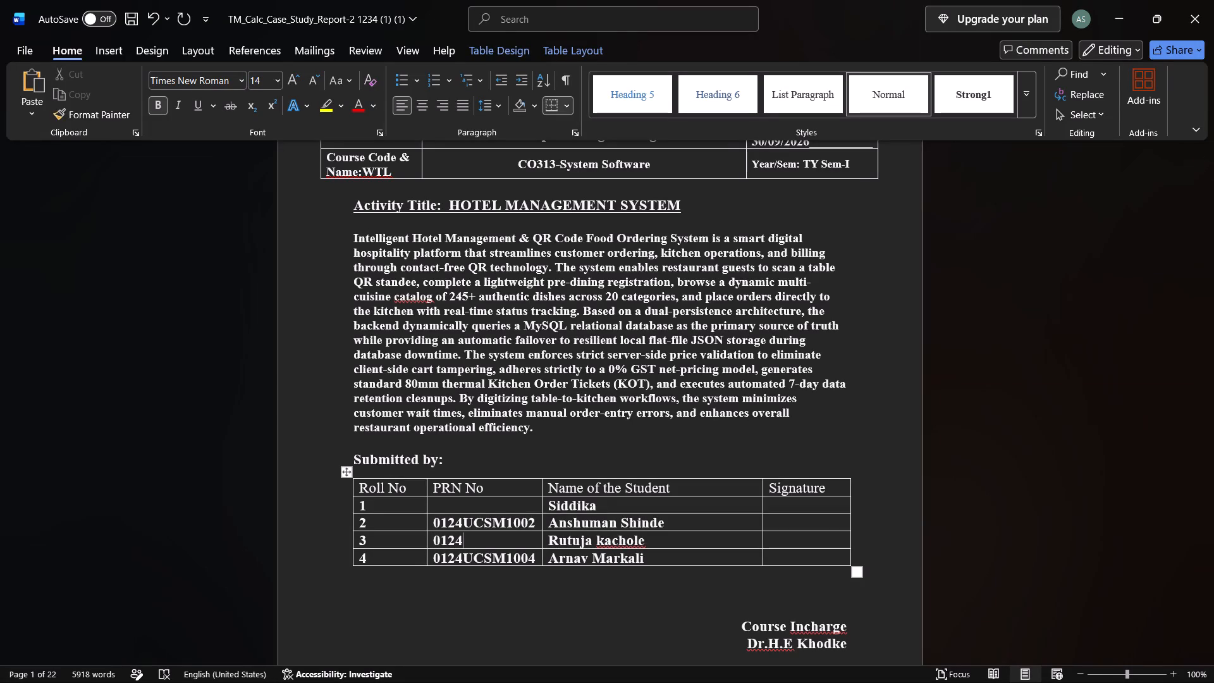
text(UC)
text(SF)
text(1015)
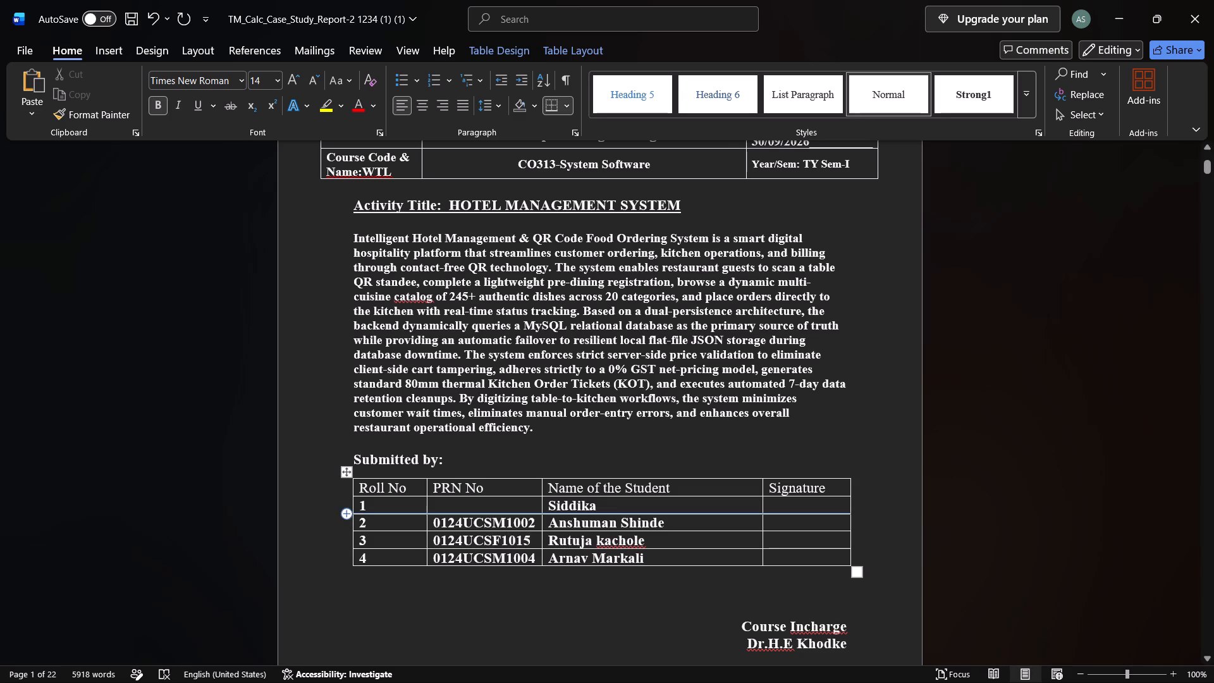
Add the student's surname after the first name in the roll no. 1 row of the "Submitted by" table.
click(443, 506)
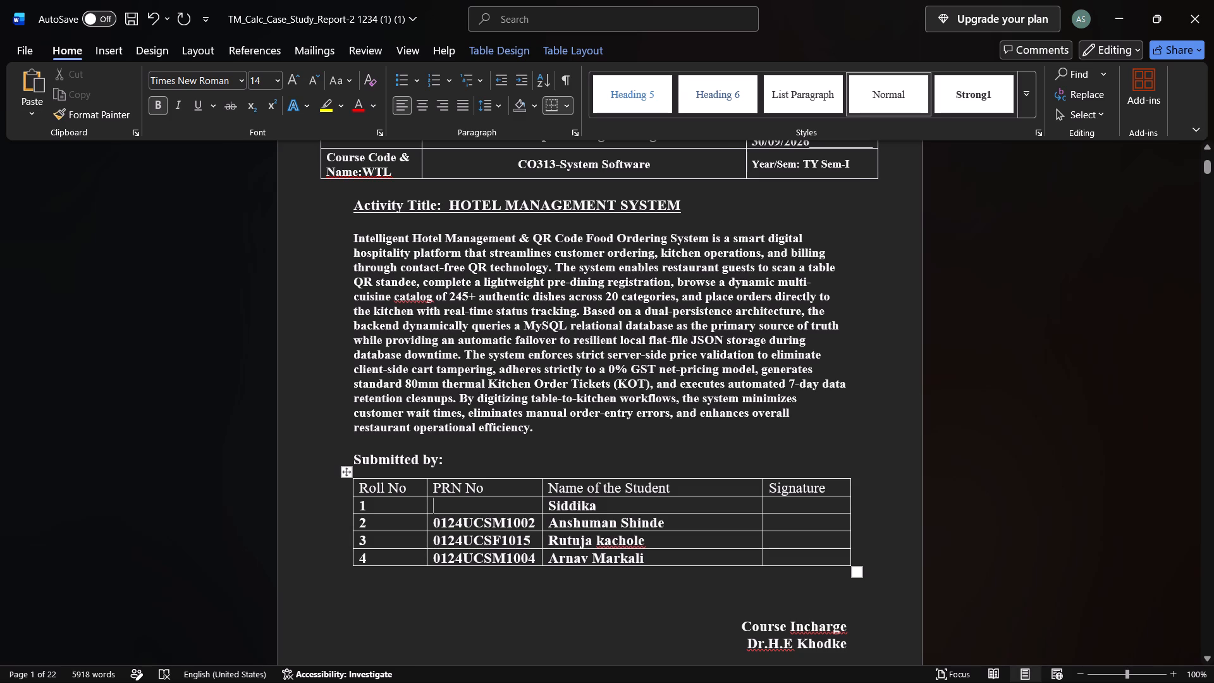
click(609, 502)
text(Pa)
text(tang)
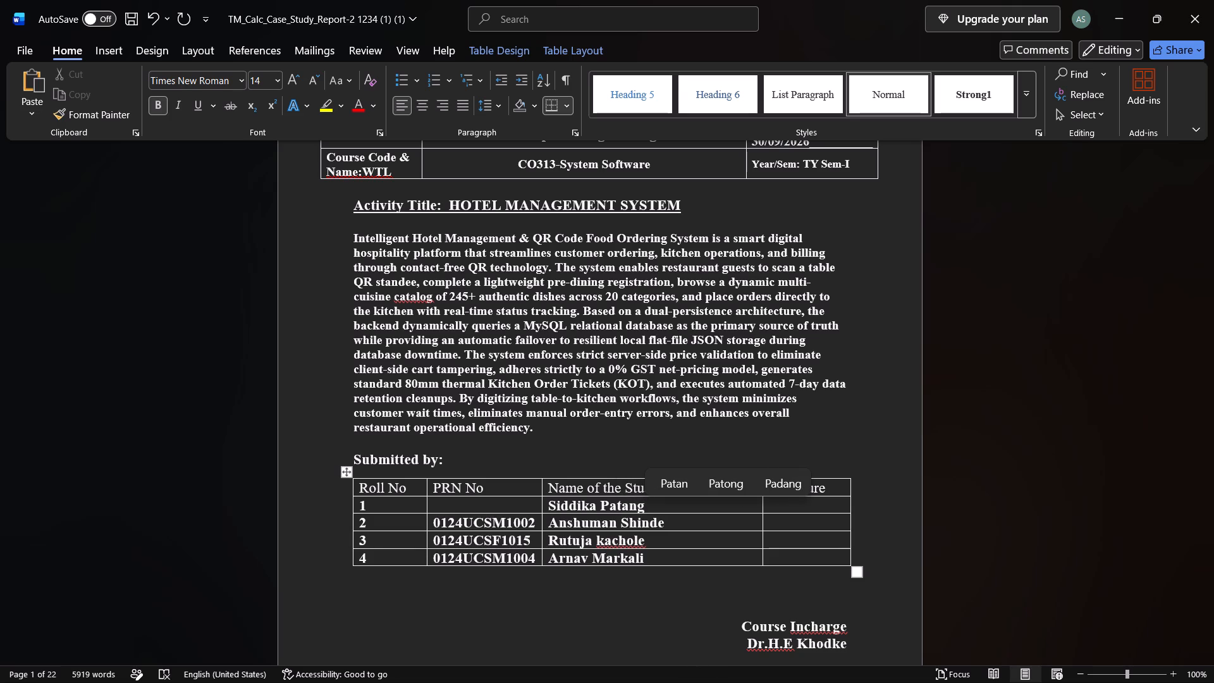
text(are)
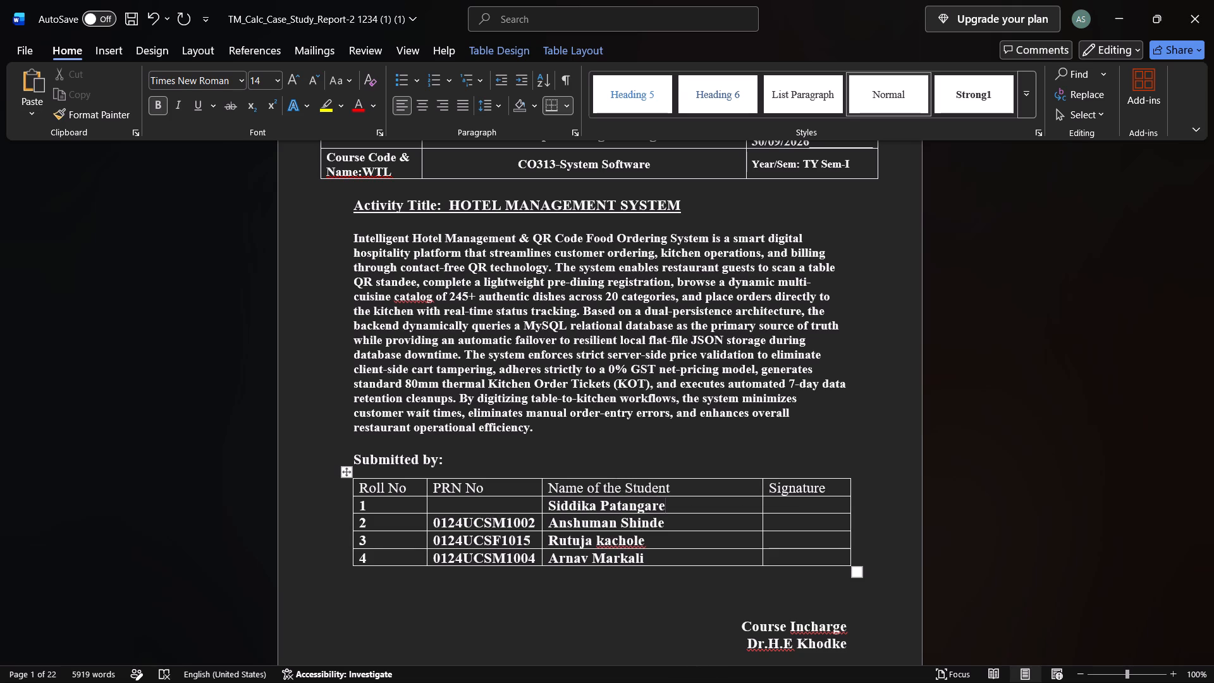
Correct the roll no. 1 student's name by inserting an "h" after the surname's initial and after the double "d" in the first name.
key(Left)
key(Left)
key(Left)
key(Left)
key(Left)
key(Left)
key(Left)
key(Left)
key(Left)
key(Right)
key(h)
click(577, 503)
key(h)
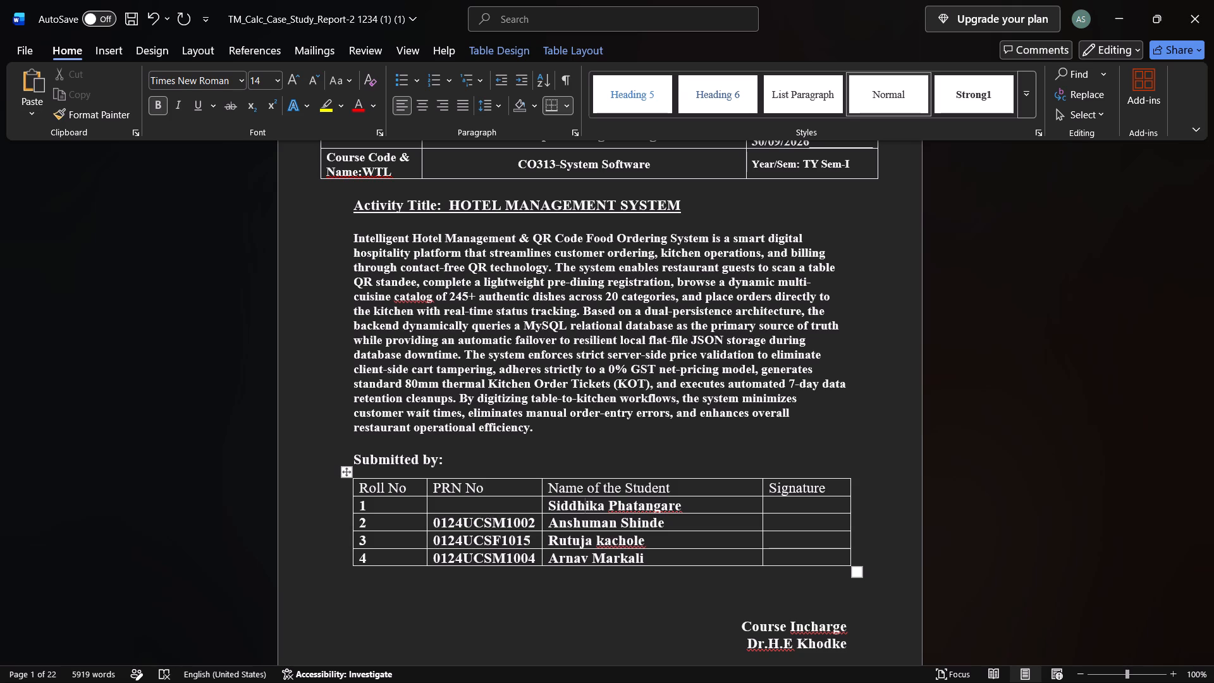
Enter the student's PRN in the PRN No cell of the roll no. 1 row in the "Submitted by" table.
click(491, 511)
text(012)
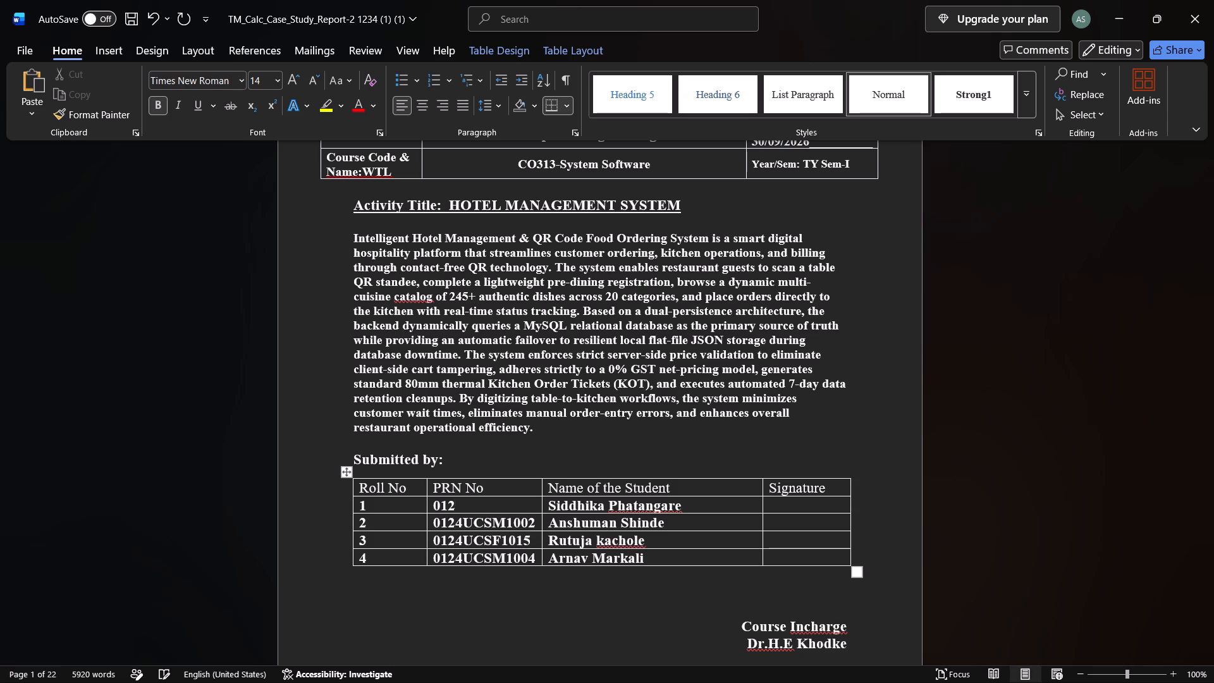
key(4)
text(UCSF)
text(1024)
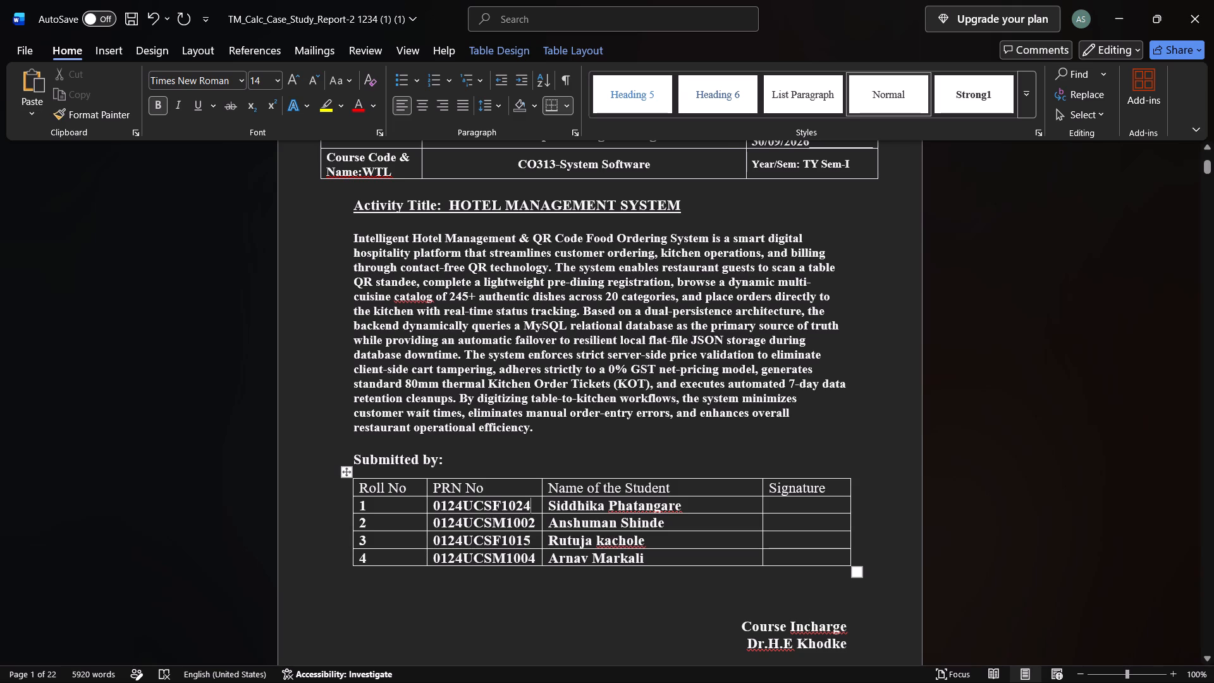
Save a copy of the report as a Word document in the Downloads folder, named WTL_Case_Study_Report-1.
click(19, 47)
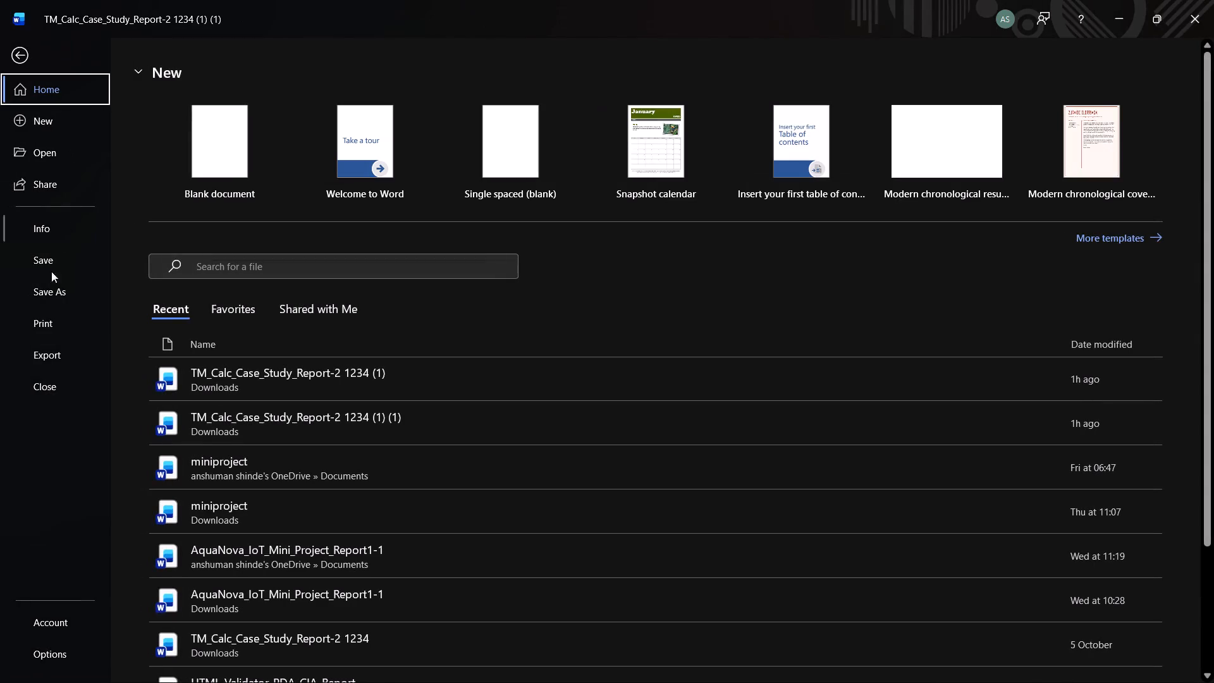
click(49, 289)
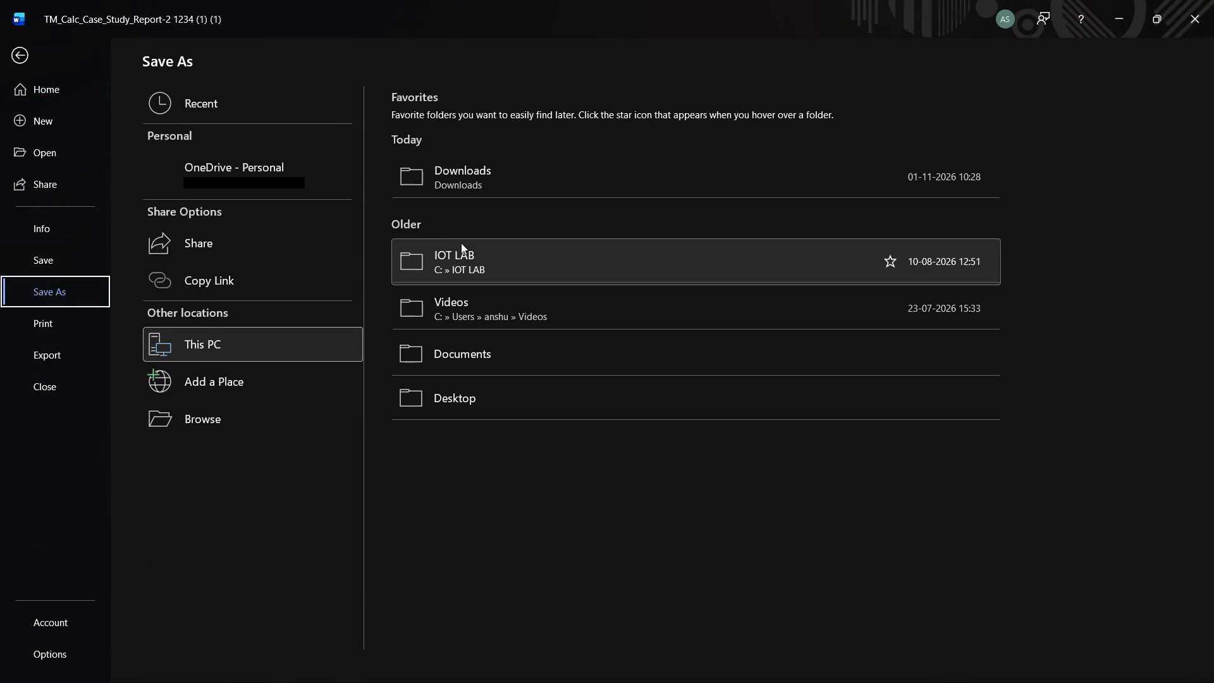
click(515, 191)
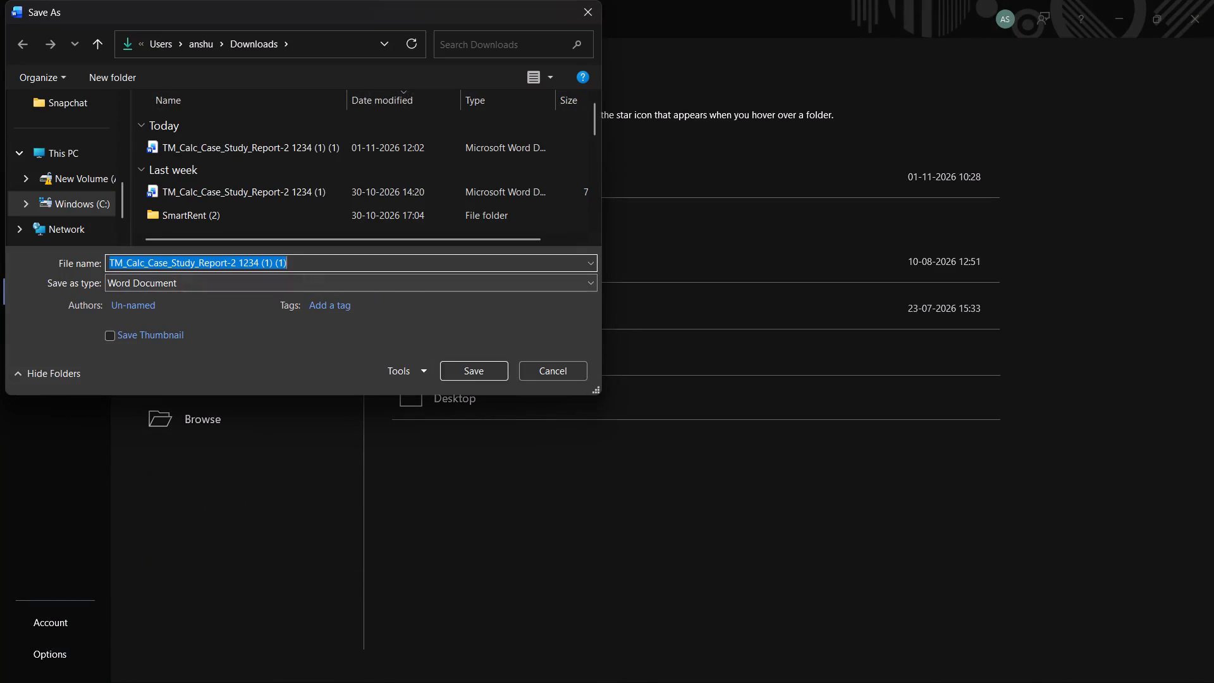
click(137, 261)
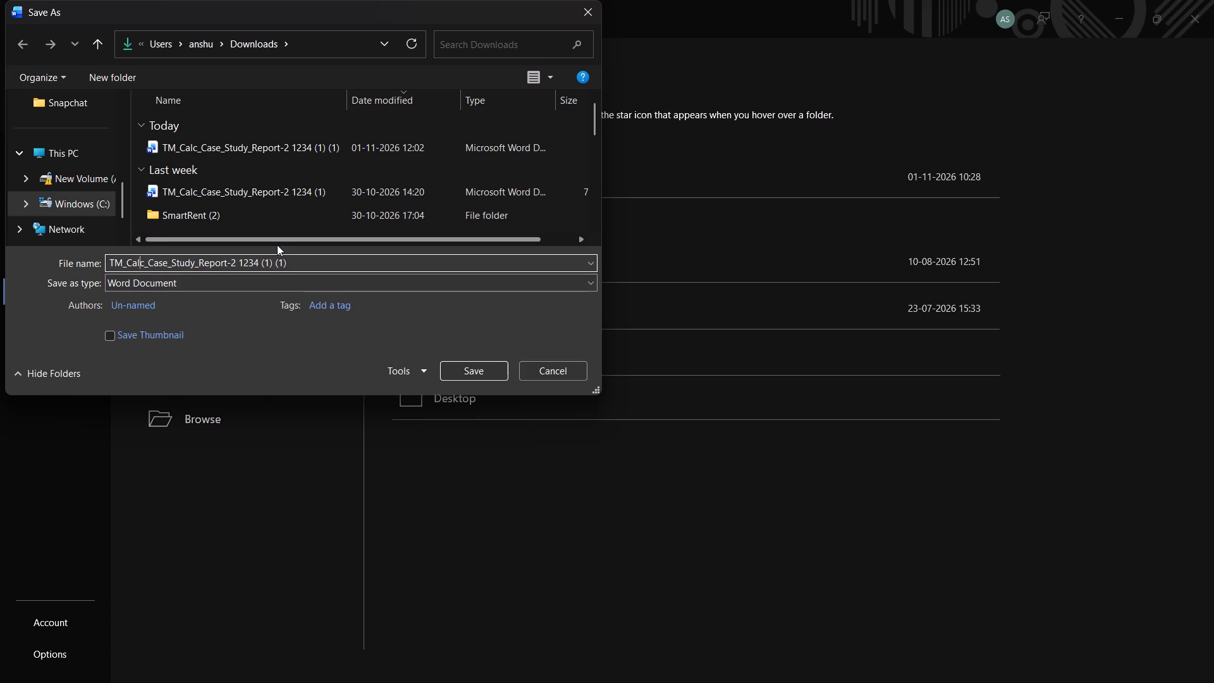
key(Right)
key(Right)
key(BackSpace)
key(BackSpace)
key(BackSpace)
key(BackSpace)
key(BackSpace)
key(BackSpace)
key(BackSpace)
key(BackSpace)
key(BackSpace)
key(BackSpace)
key(BackSpace)
key(BackSpace)
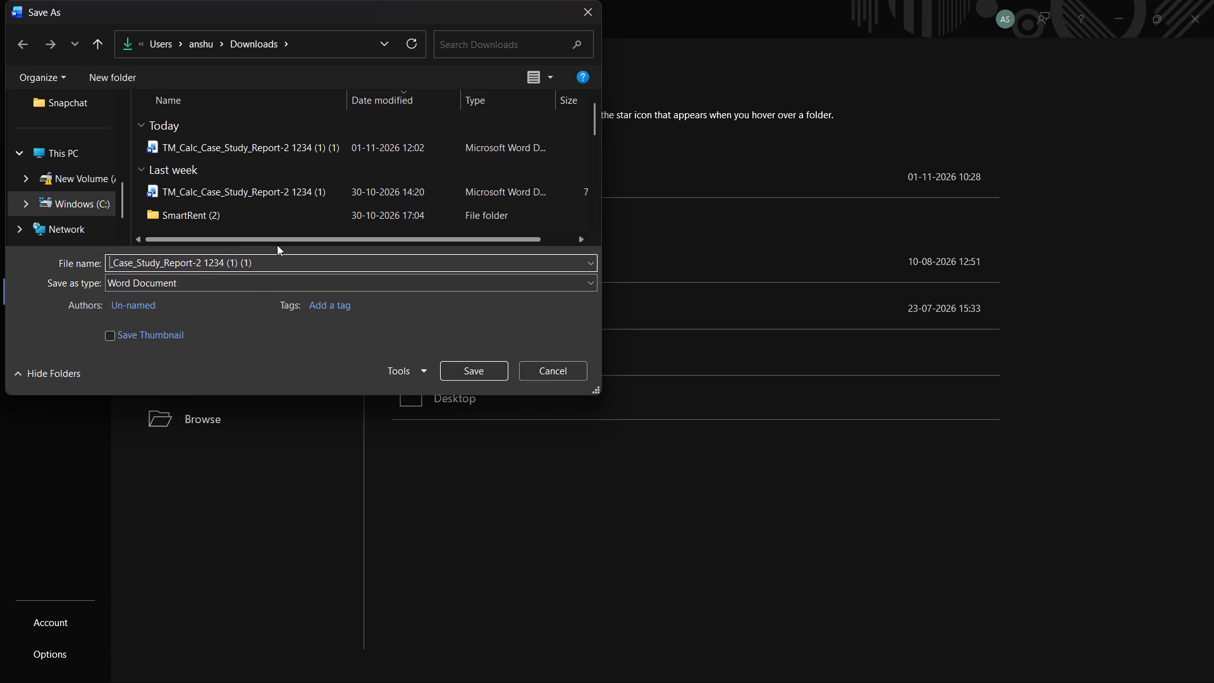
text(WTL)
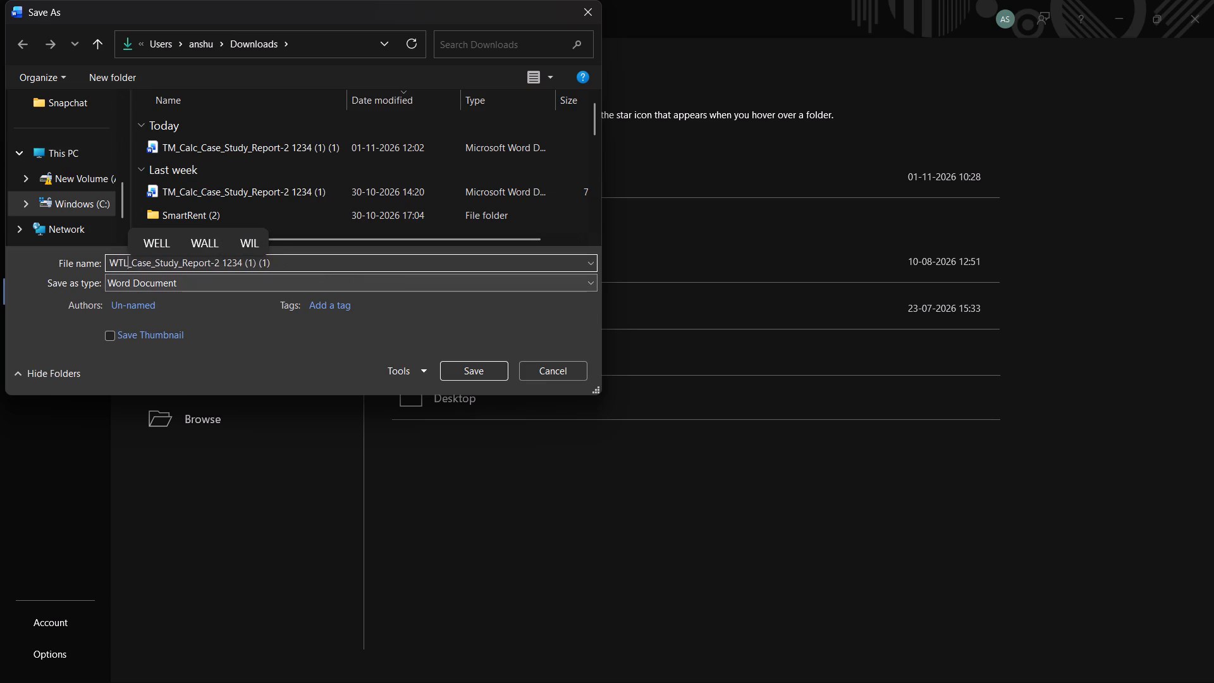
click(312, 257)
key(BackSpace)
key(BackSpace)
key(BackSpace)
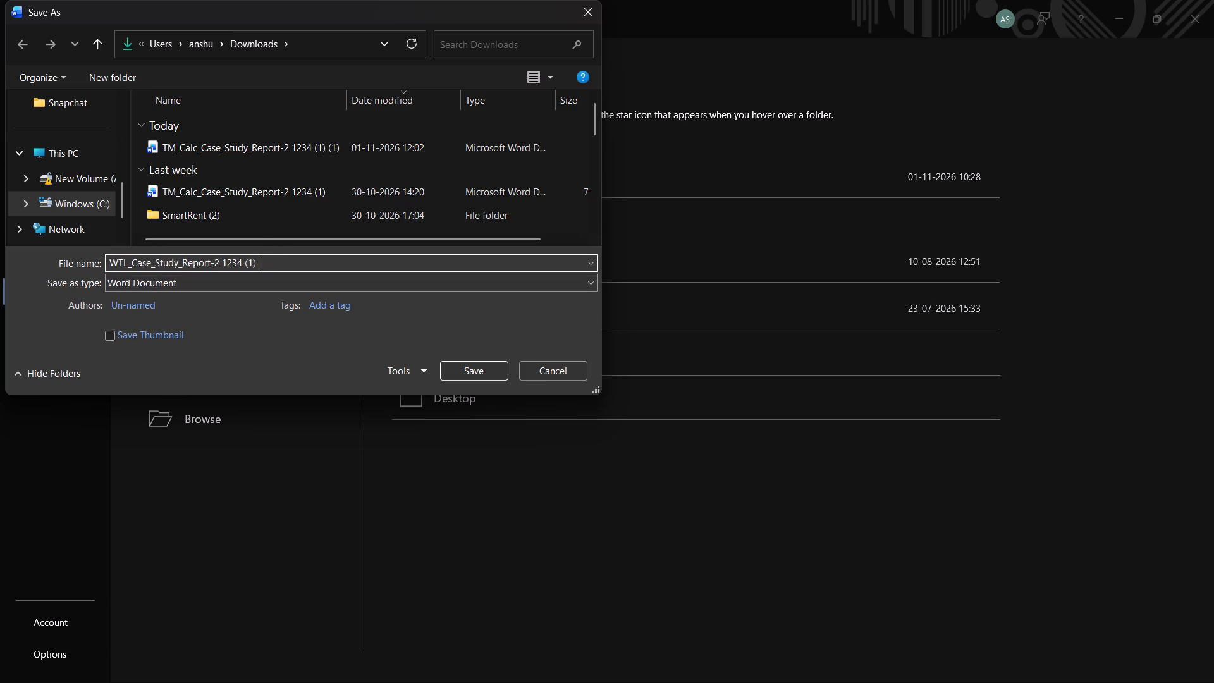
key(BackSpace)
key(BackSpace)
key(BackSpace)
key(BackSpace)
key(BackSpace)
key(BackSpace)
key(BackSpace)
key(BackSpace)
key(BackSpace)
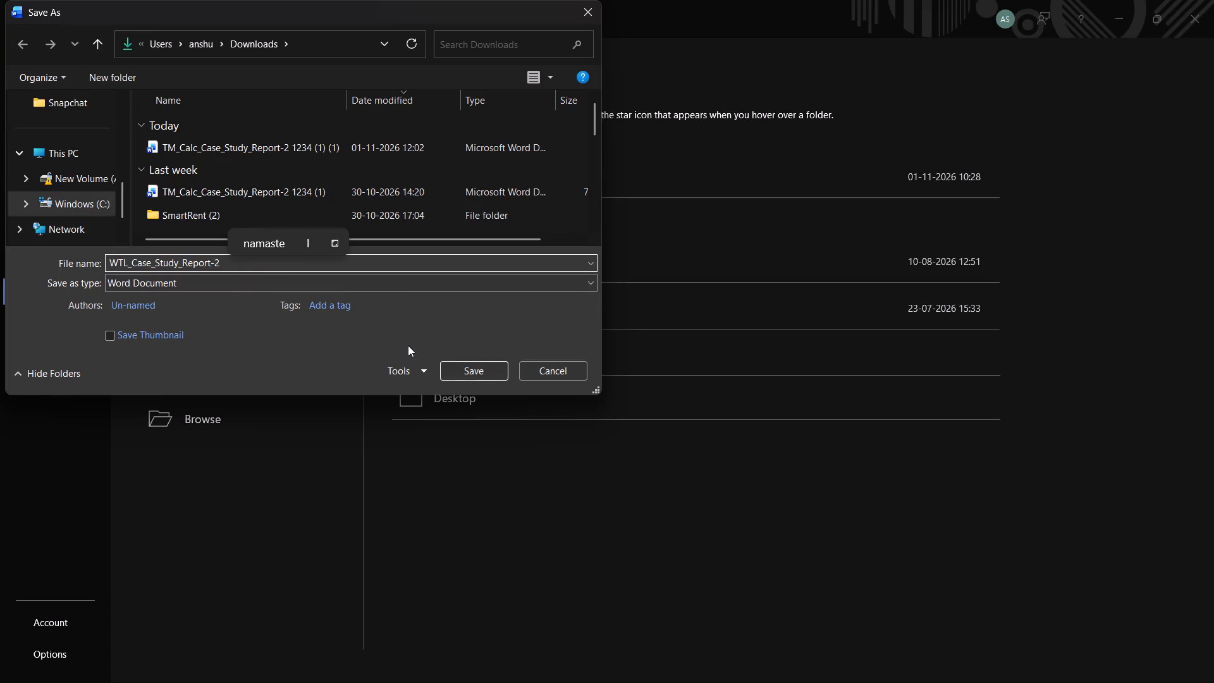
key(BackSpace)
key(BackSpace)
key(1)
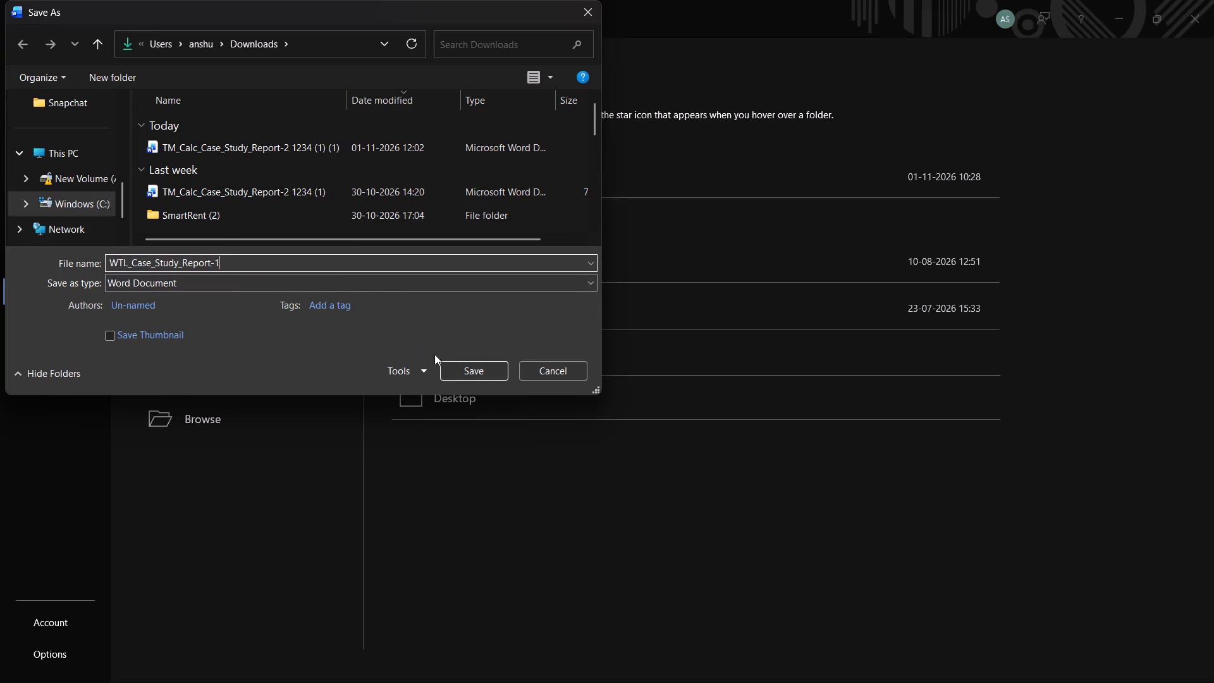
click(467, 367)
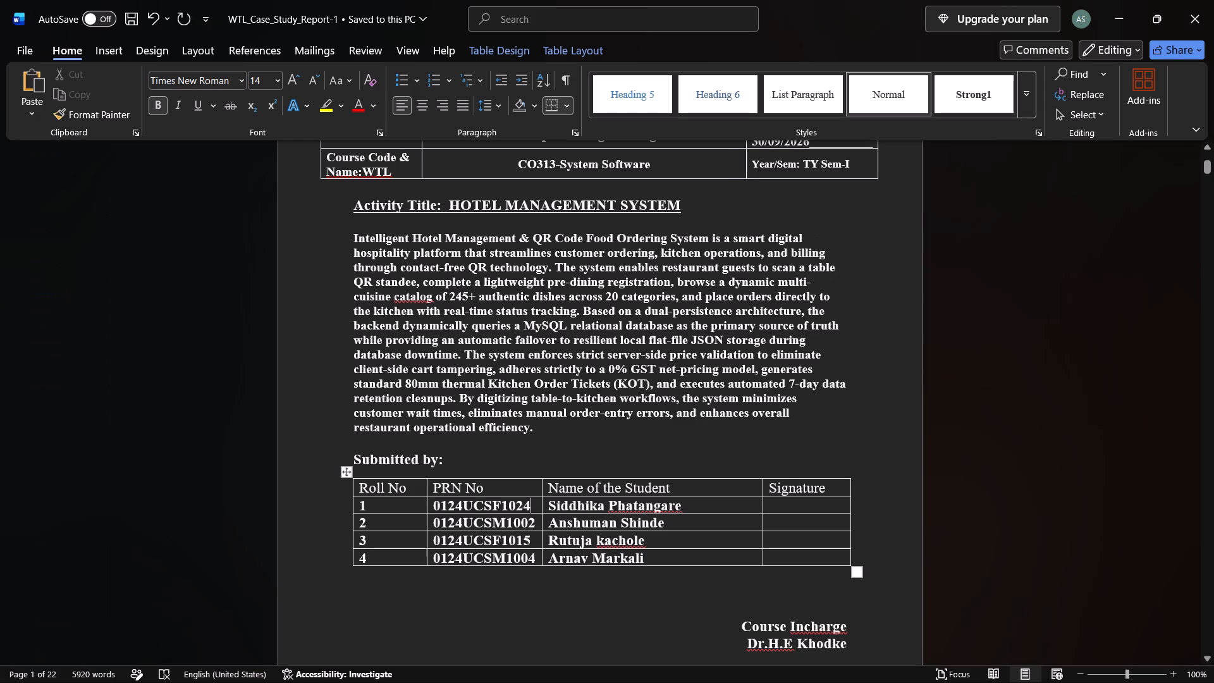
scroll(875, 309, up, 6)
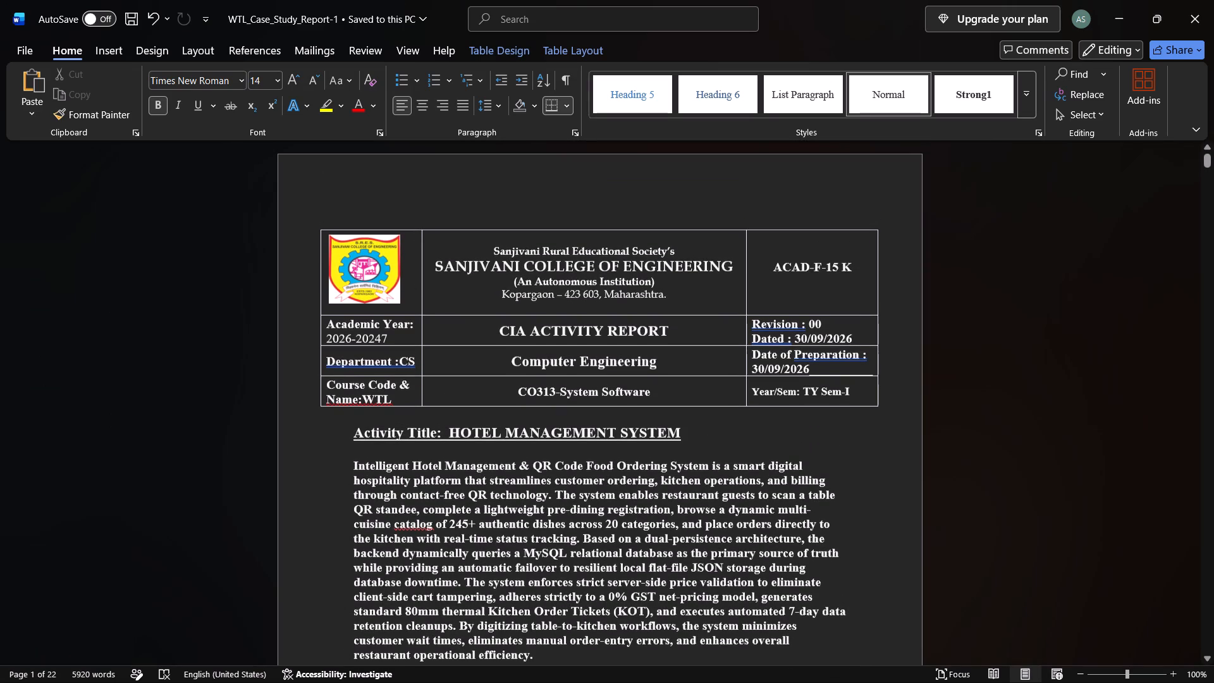
Change the Date of Preparation in the report's header table to 02/10/2026.
click(762, 366)
key(BackSpace)
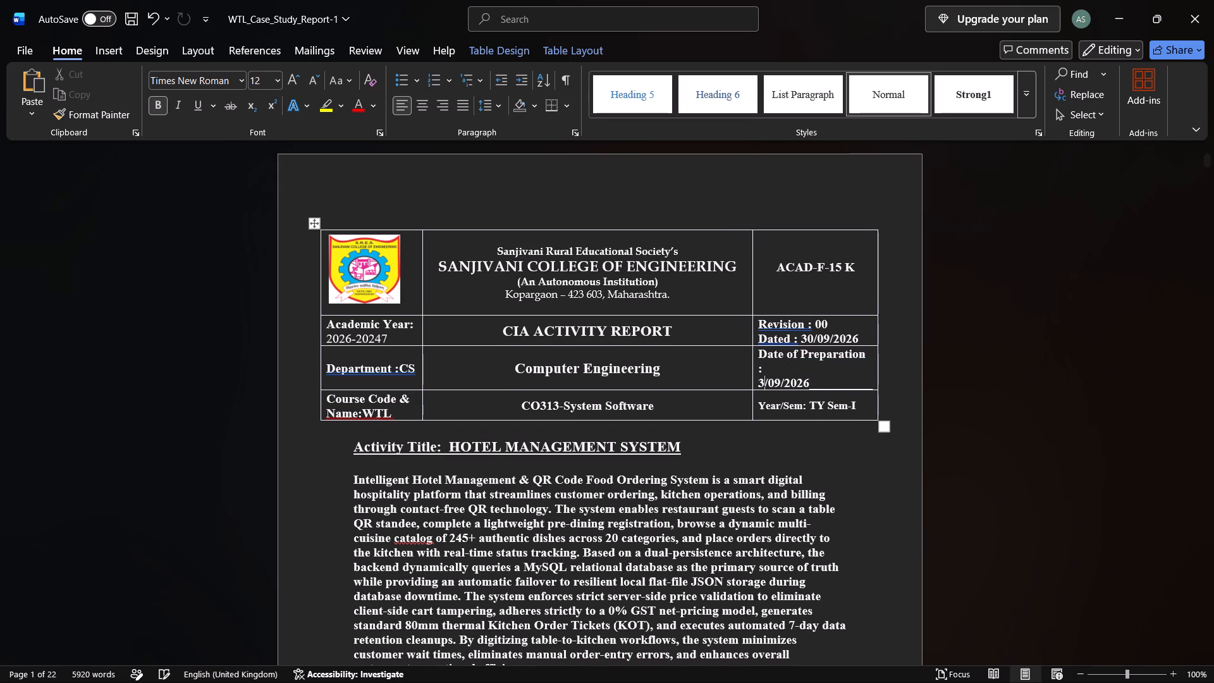
key(BackSpace)
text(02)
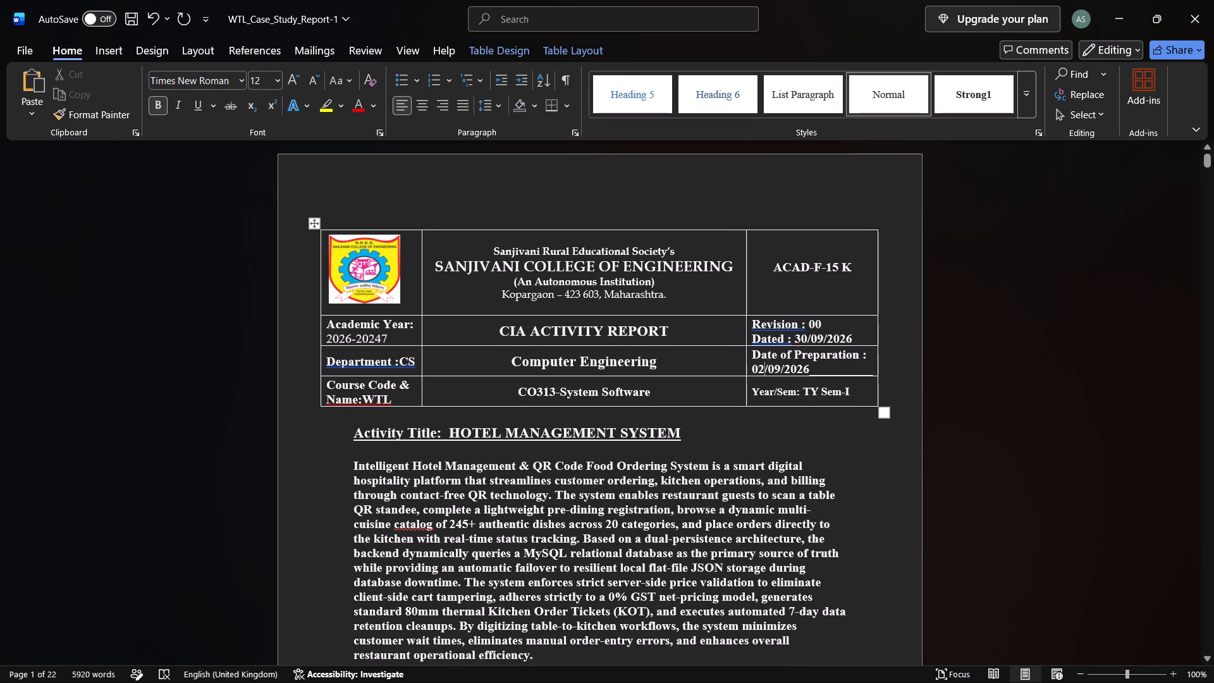
click(779, 369)
key(BackSpace)
key(BackSpace)
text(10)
Save the changes to the WTL_Case_Study_Report-1 document.
click(23, 45)
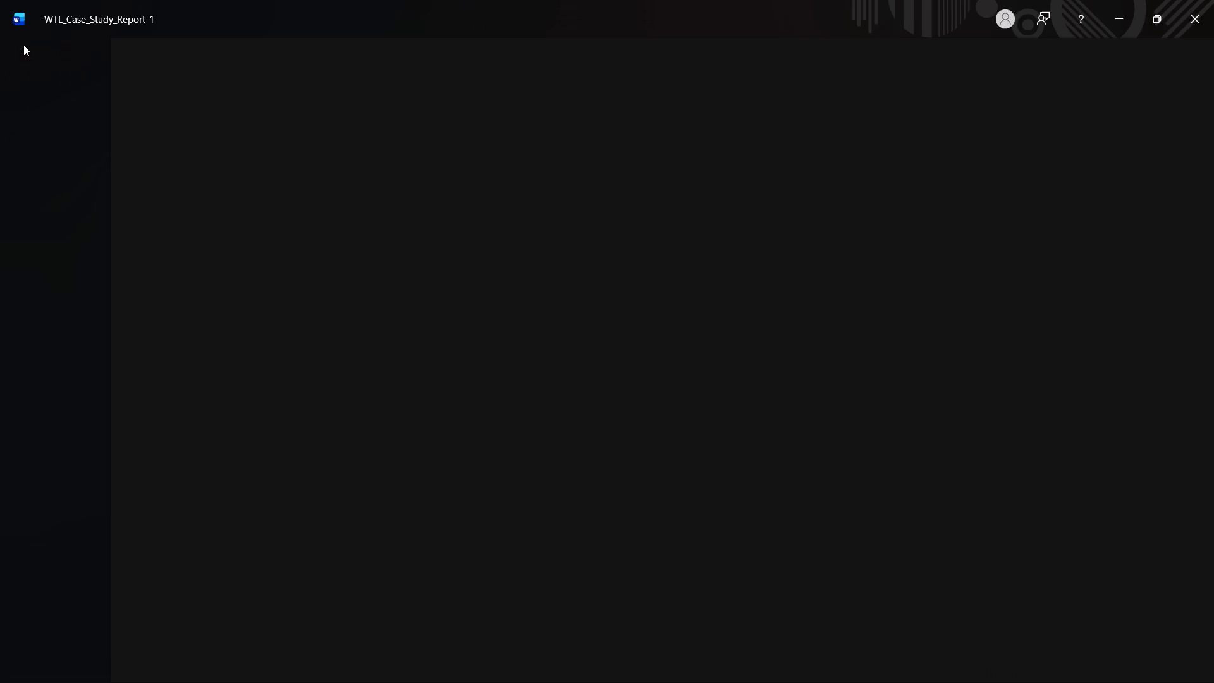
click(59, 262)
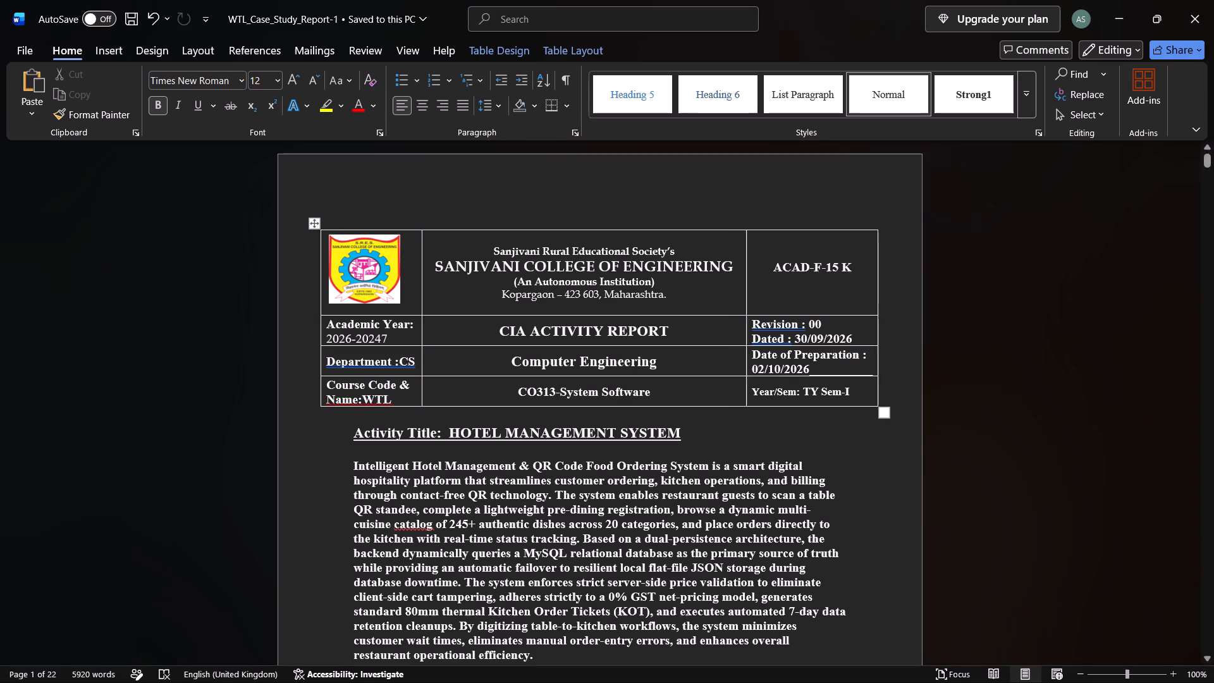